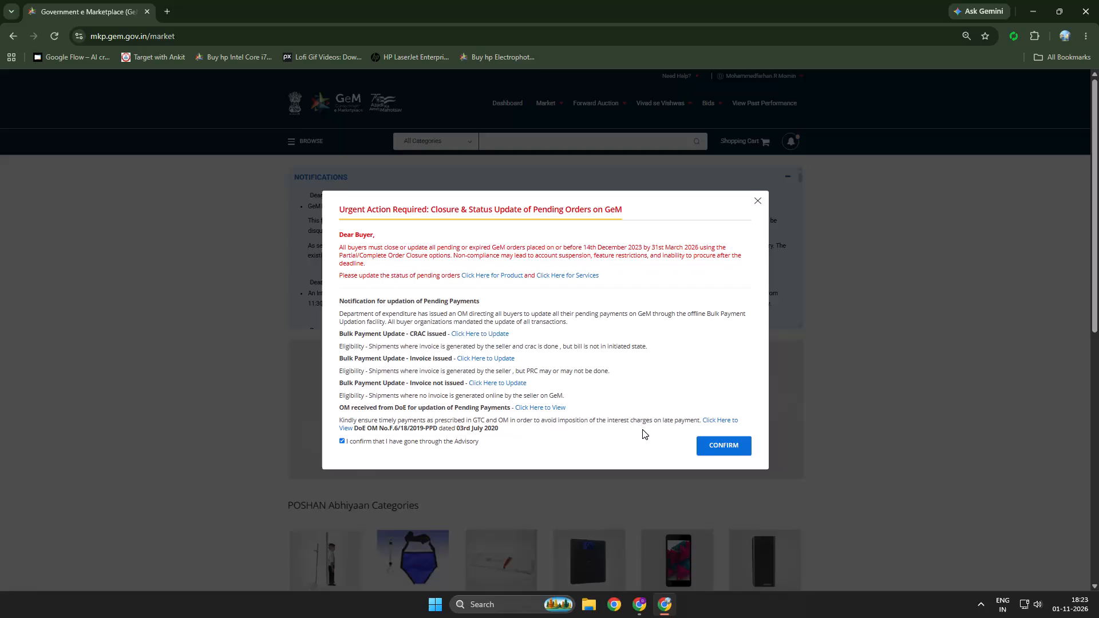
Confirm the advisory on closing and updating pending orders.
left_click(714, 442)
Search the marketplace for "ALL IN ONE" and open the All In One PC (V2) category under Computers.
left_click(639, 133)
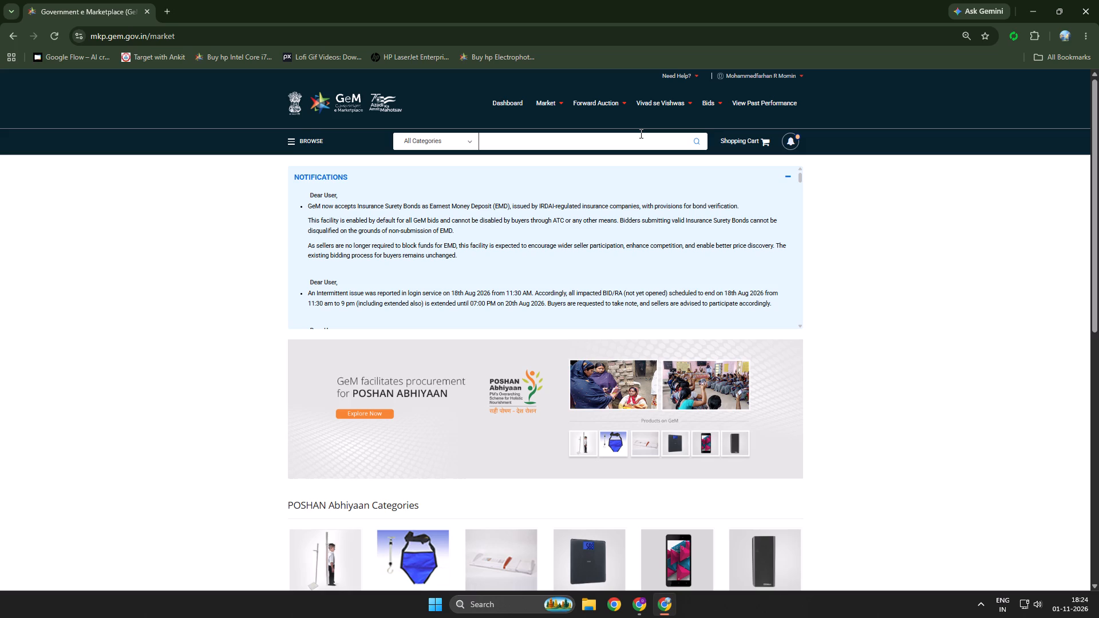
type("ALLM I")
key("BackSpace")
key("BackSpace")
key("BackSpace")
key("space")
type("IN ONE")
key("Return")
left_click(313, 292)
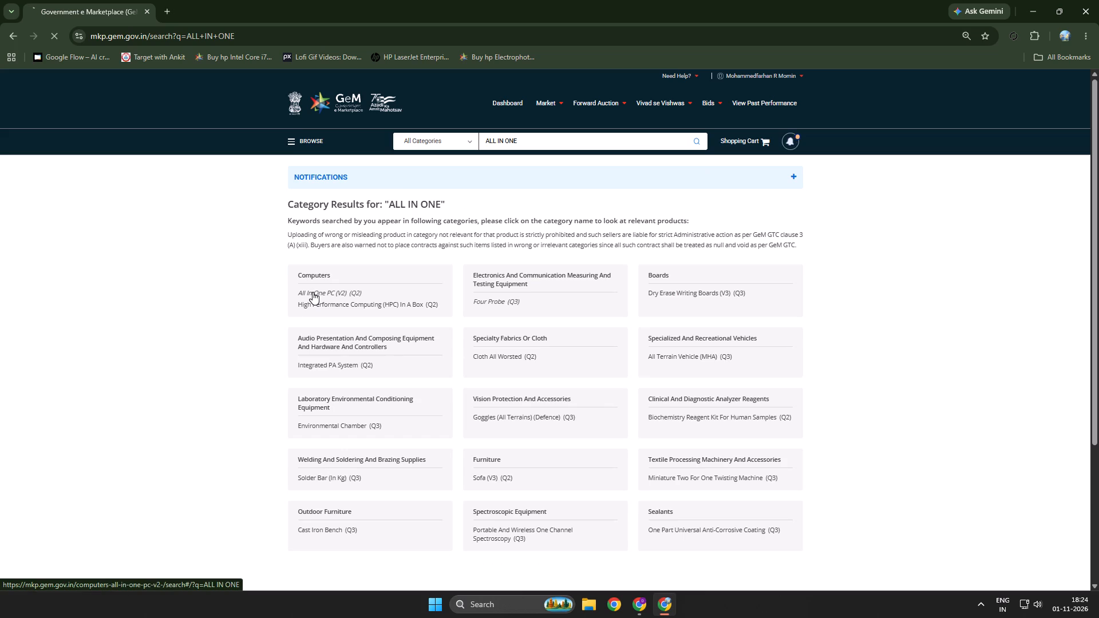
Set the consignee delivery location to state ODISHA with quantity 1 and search for matching products.
left_click(391, 313)
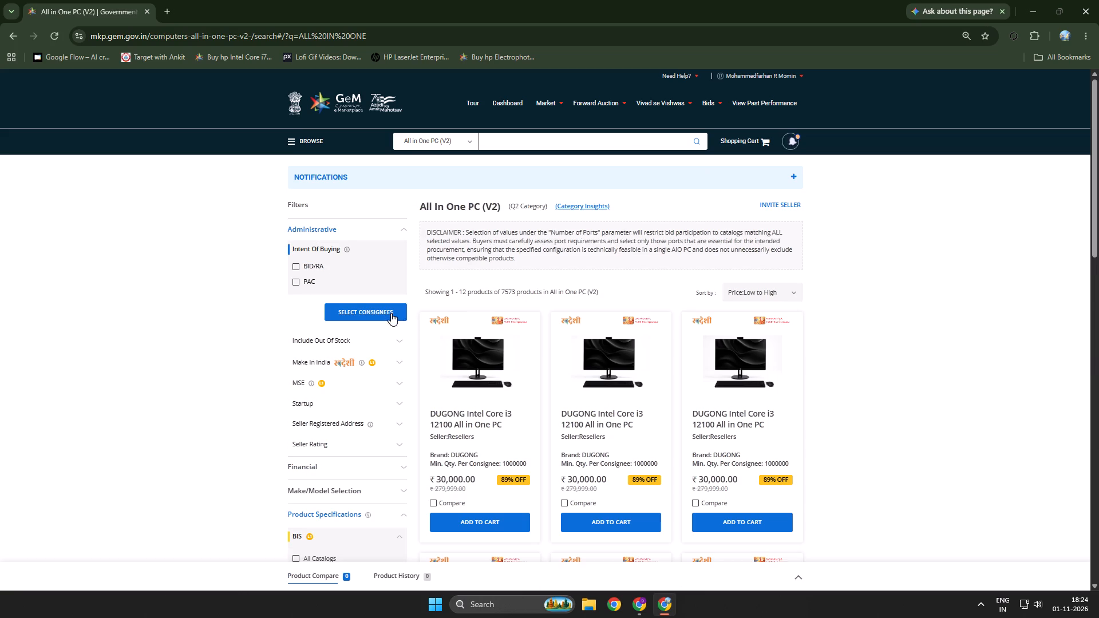
left_click(421, 244)
key("o")
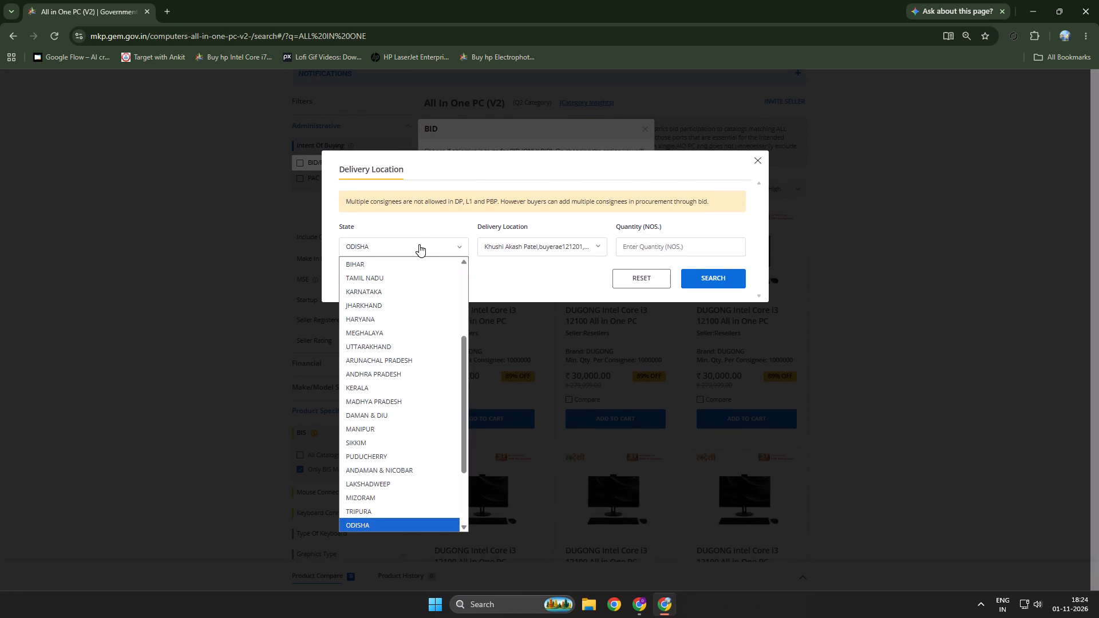
key("Return")
left_click(638, 229)
left_click(634, 240)
key("1")
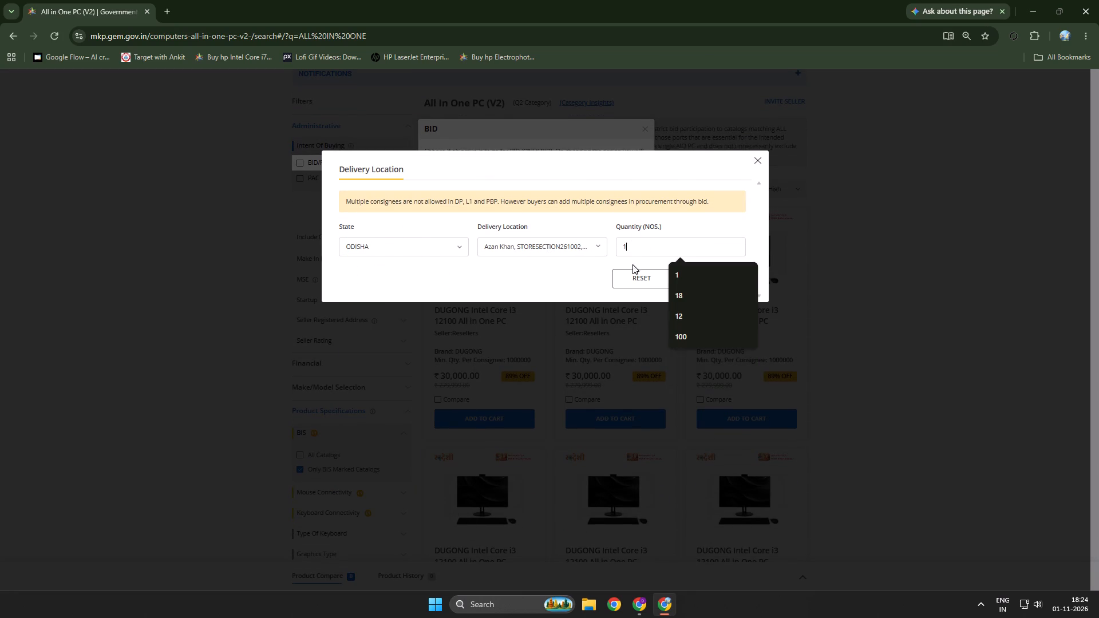
left_click(559, 278)
left_click(710, 280)
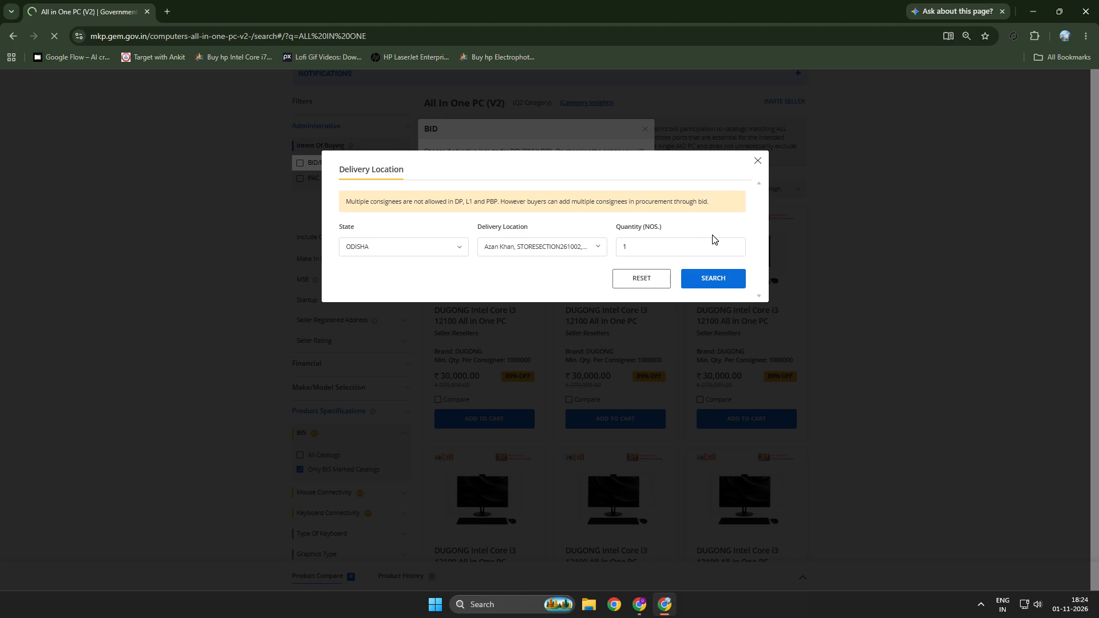
Filter the All in One PC listings by the brand hp.
scroll(505, 322, "down", 3)
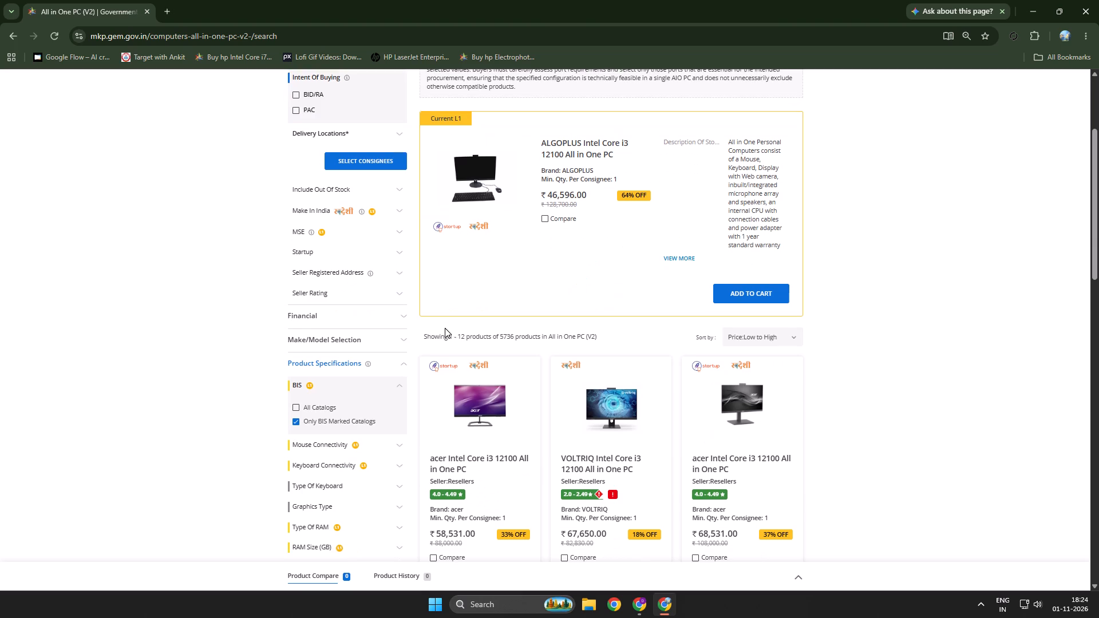
left_click(393, 344)
left_click(375, 375)
left_click(383, 356)
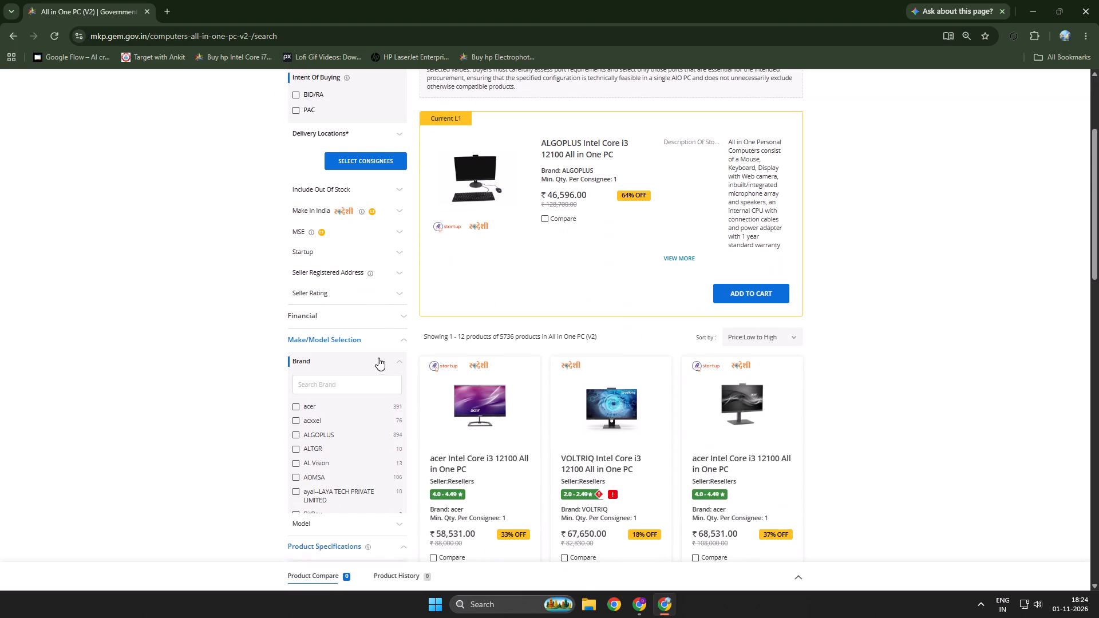
left_click(343, 381)
type("HP")
left_click(335, 423)
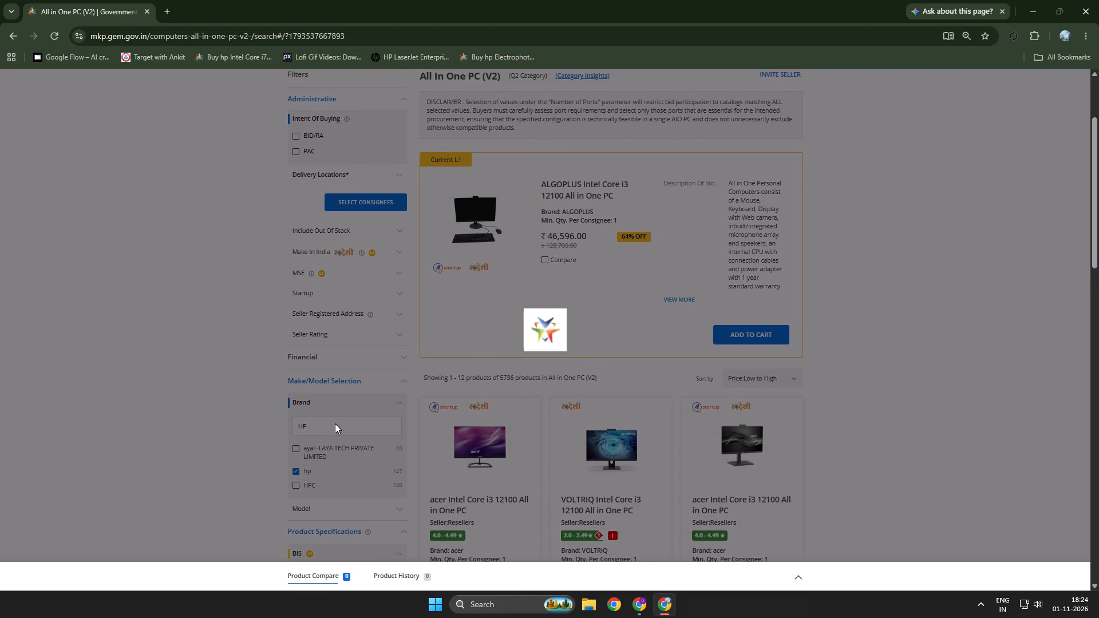
Filter the hp listings to a RAM size of 32 GB.
scroll(335, 423, "down", 6)
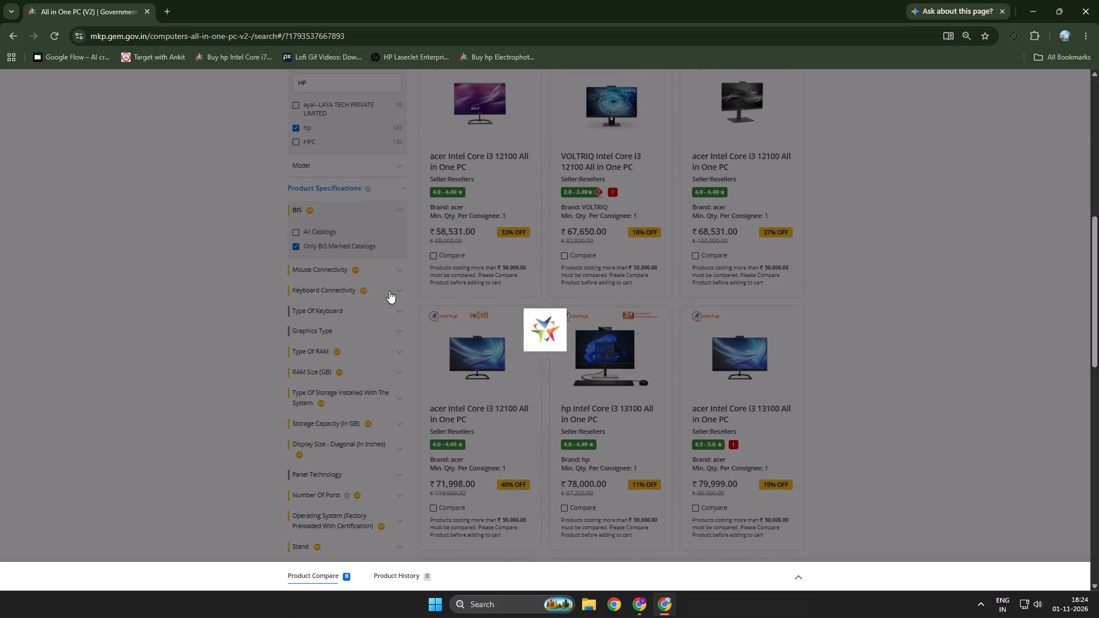
left_click(356, 367)
left_click(346, 439)
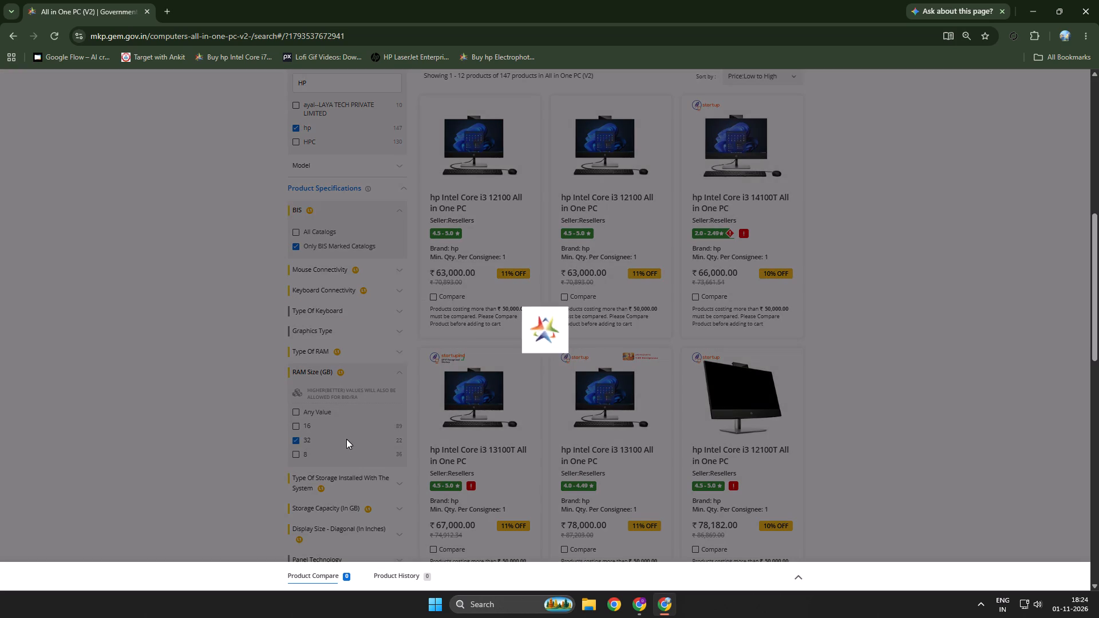
Sort the product listings by price from high to low.
scroll(425, 325, "down", 10)
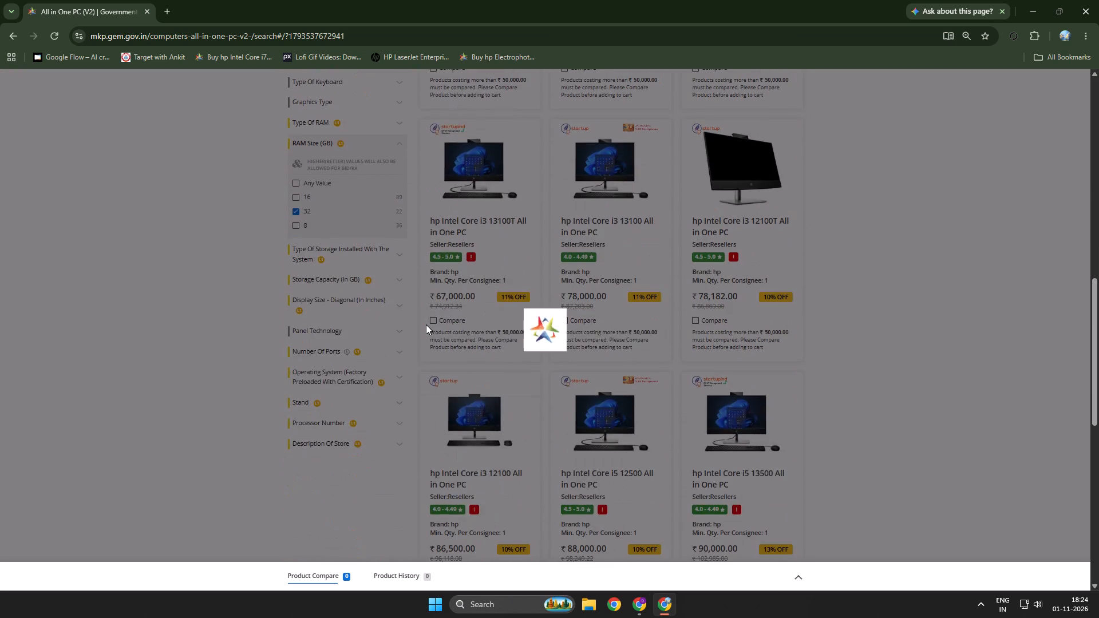
scroll(670, 217, "up", 9)
left_click(781, 354)
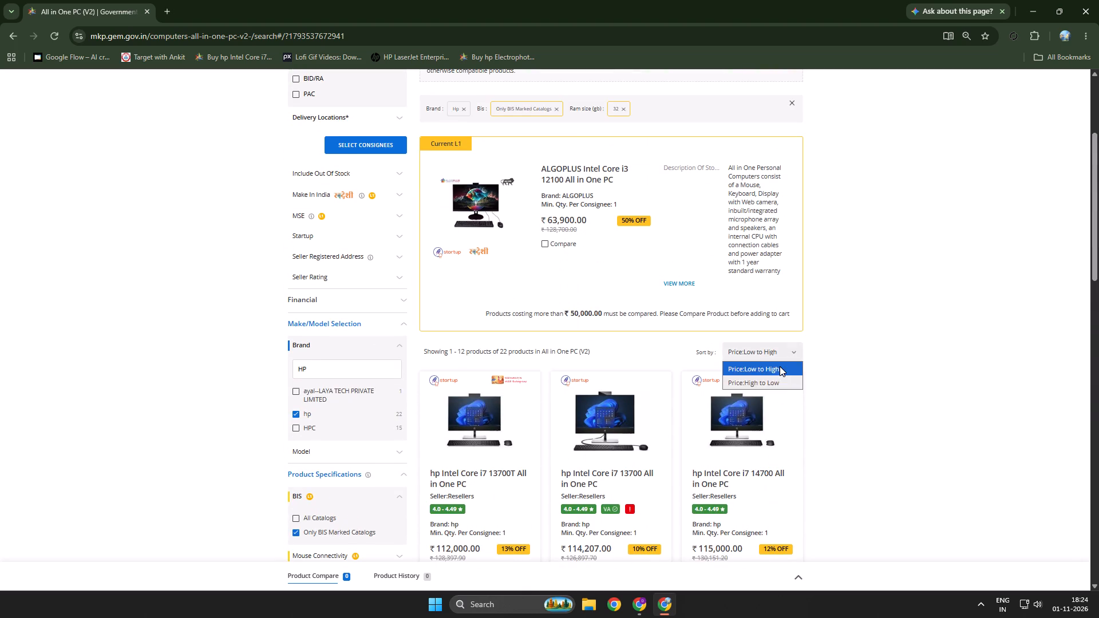
left_click(778, 376)
Open the hp Intel Core i7 14700 product at 18% off and expand its full specifications.
scroll(630, 288, "down", 4)
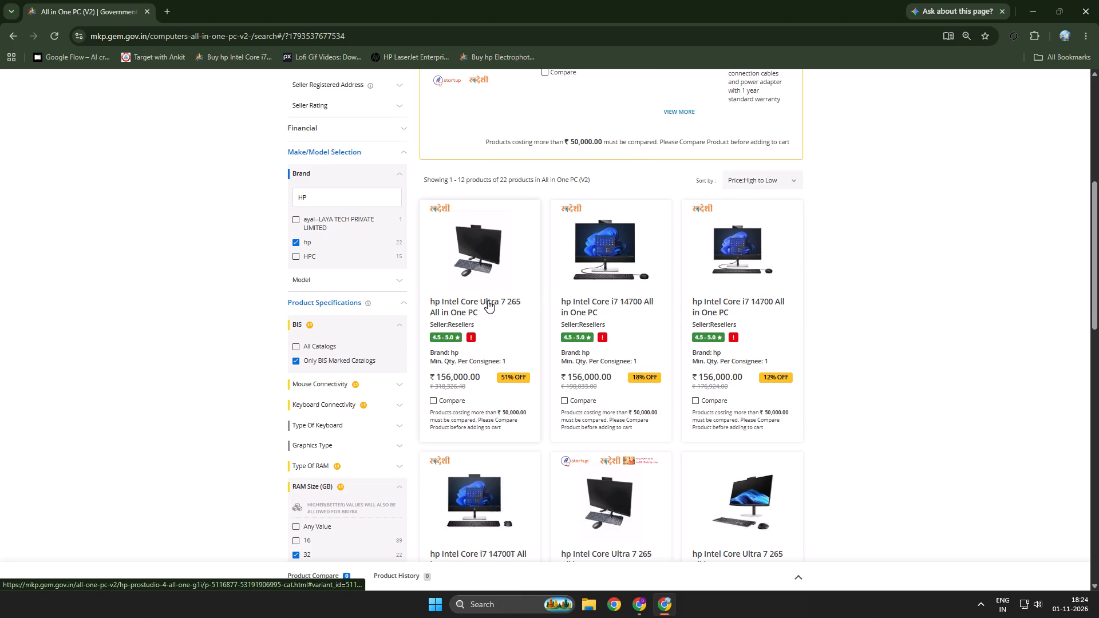
left_click(602, 304, "ctrl")
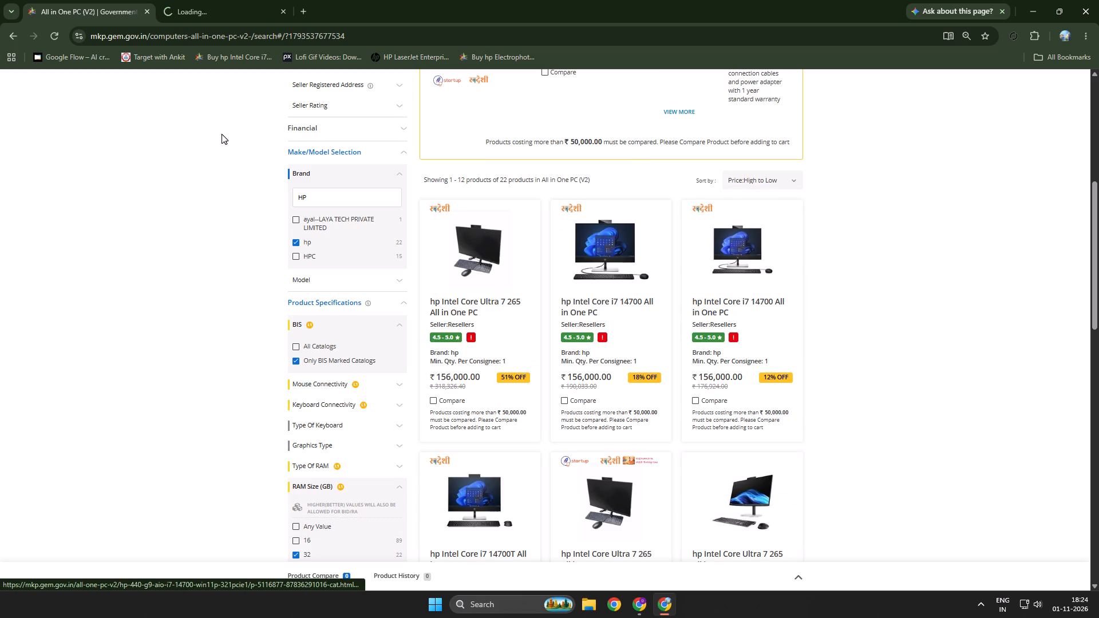
left_click(240, 0)
scroll(357, 175, "down", 10)
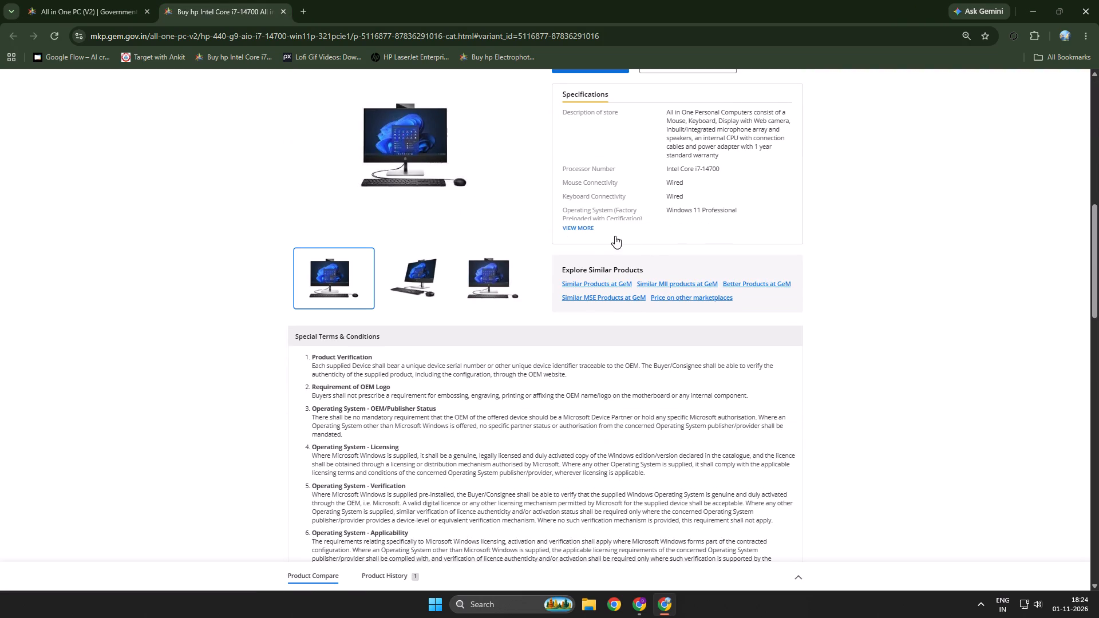
left_click(580, 228)
Back in the search results, filter the products by DDR5 as the type of RAM.
left_click(86, 0)
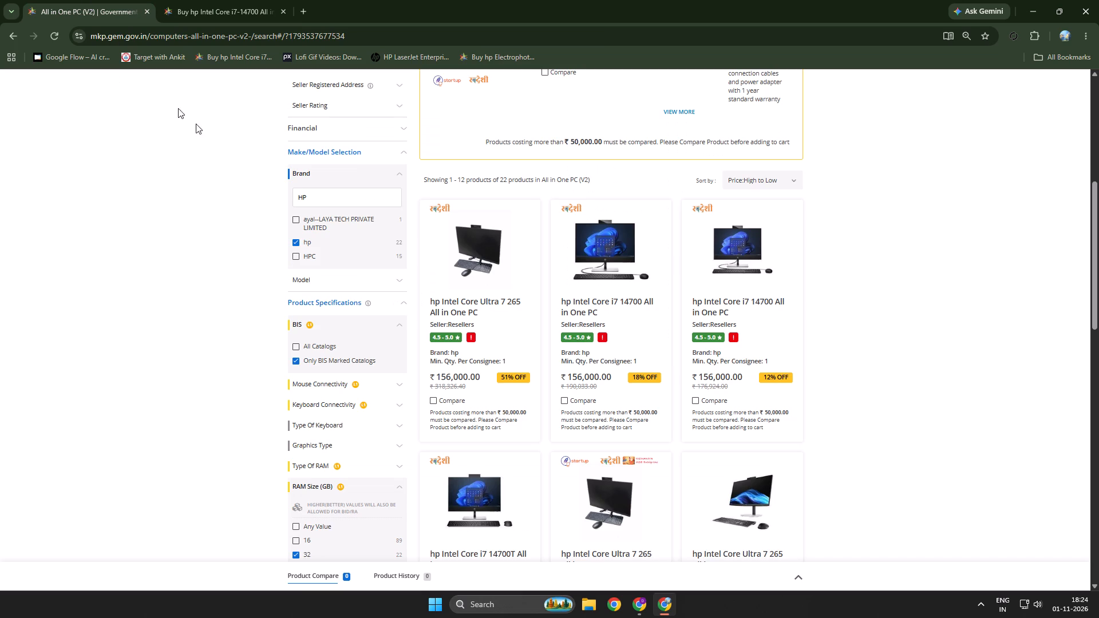
scroll(369, 227, "down", 5)
left_click(341, 181)
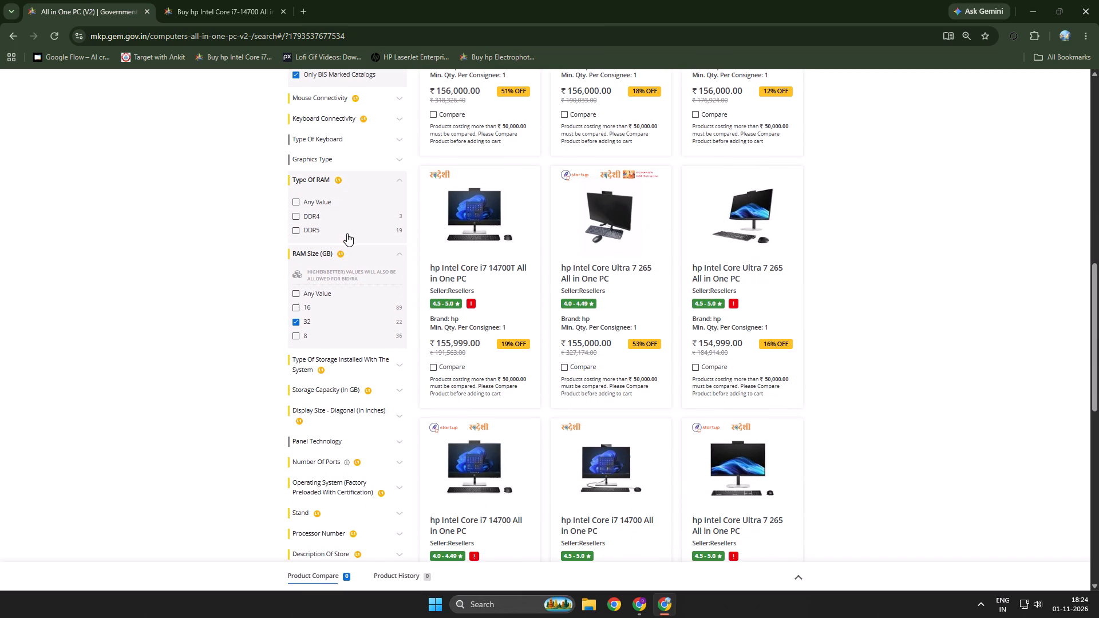
left_click(347, 232)
Open the 12% off hp Intel Core i7 14700 and the hp Intel Core i7 14700T product pages from the results.
scroll(295, 216, "down", 5)
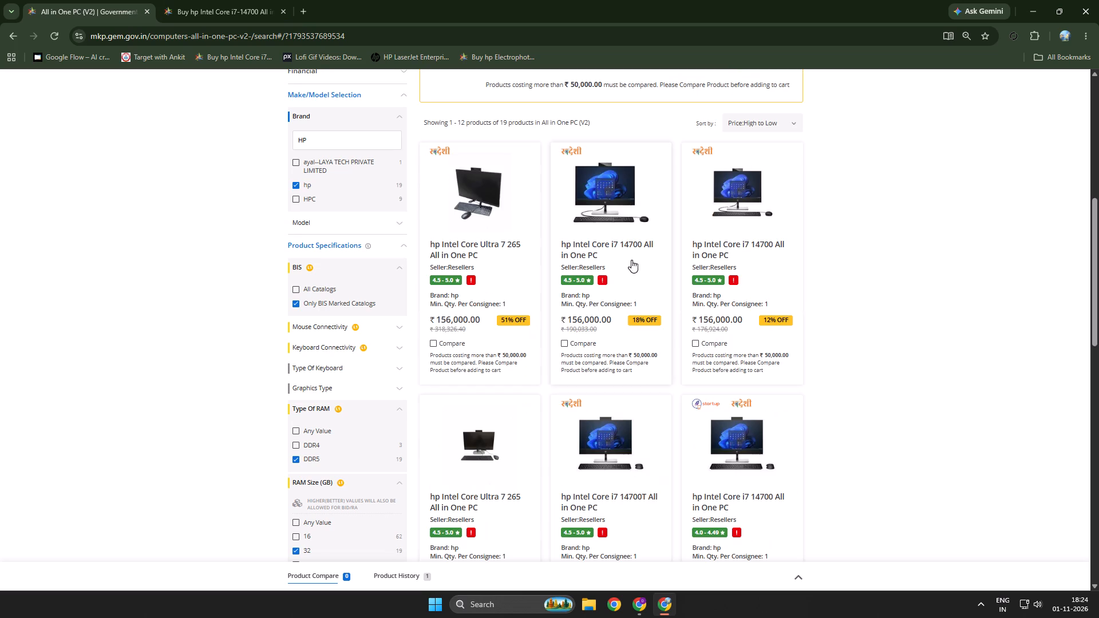
left_click(734, 241, "ctrl")
scroll(580, 424, "down", 2)
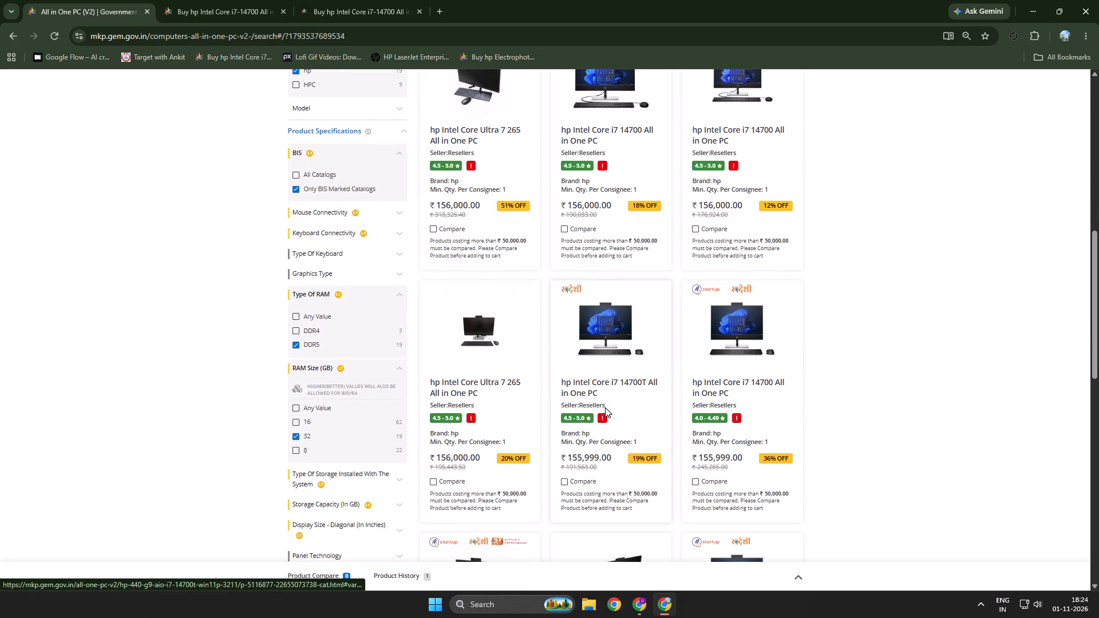
left_click(616, 391, "ctrl")
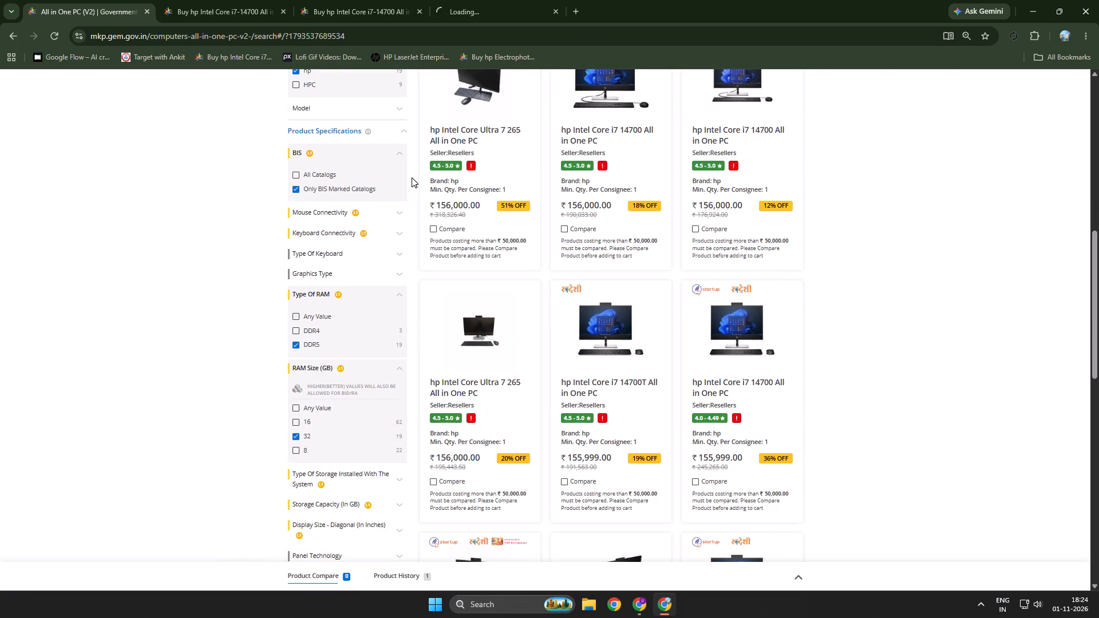
Filter the results by processor number Intel Core i7-14700.
scroll(410, 177, "up", 5)
scroll(222, 146, "down", 12)
left_click(358, 249)
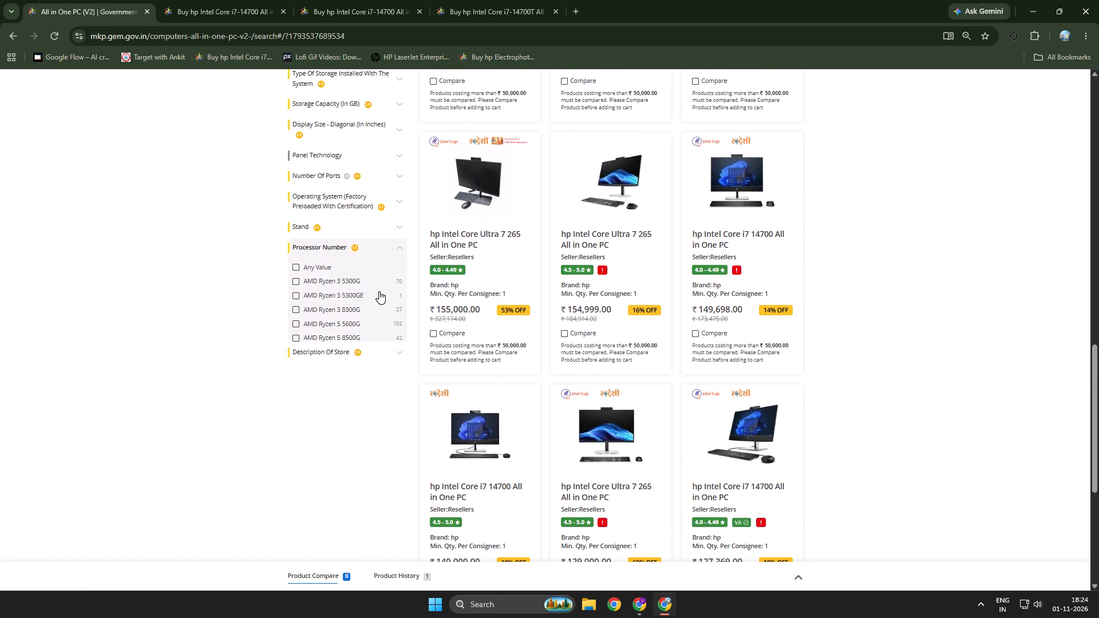
scroll(352, 361, "down", 7)
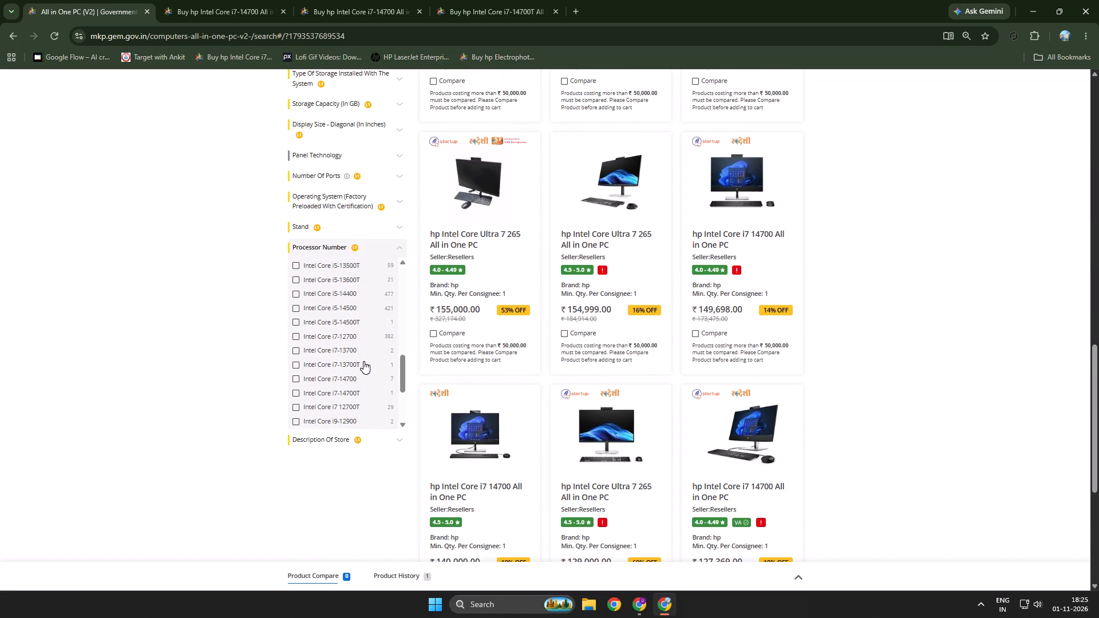
left_click(357, 378)
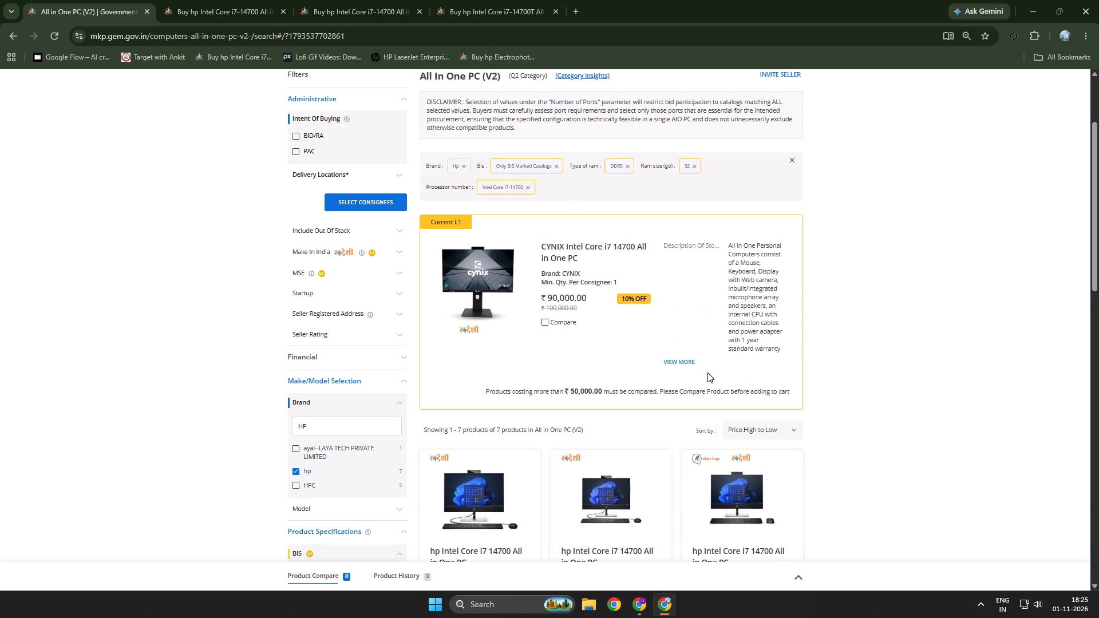
Expand the full specifications of the Current L1 CYNIX product.
left_click(687, 367)
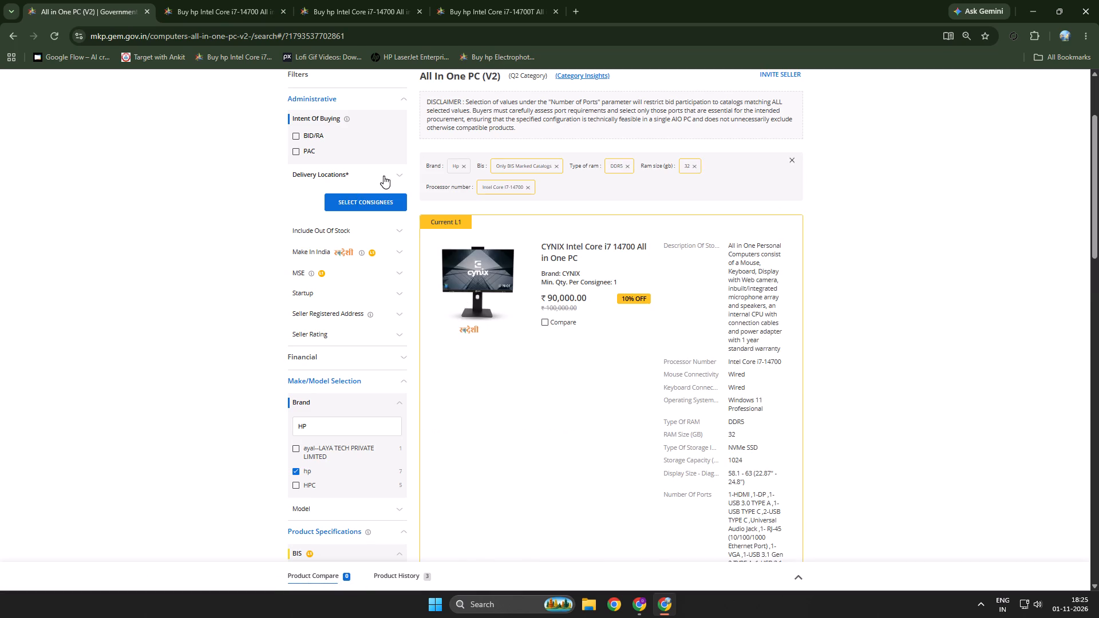
scroll(381, 177, "down", 5)
Examine the opened hp i7-14700 and i7-14700T product pages, expanding their full specifications.
left_click(241, 0)
left_click(325, 0)
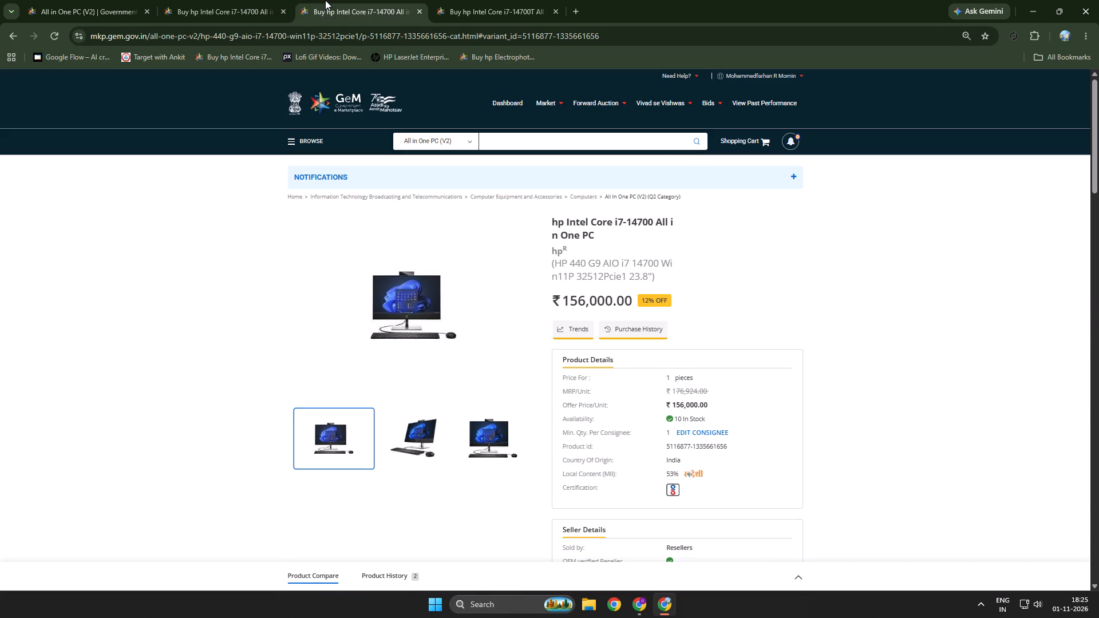
scroll(386, 148, "down", 6)
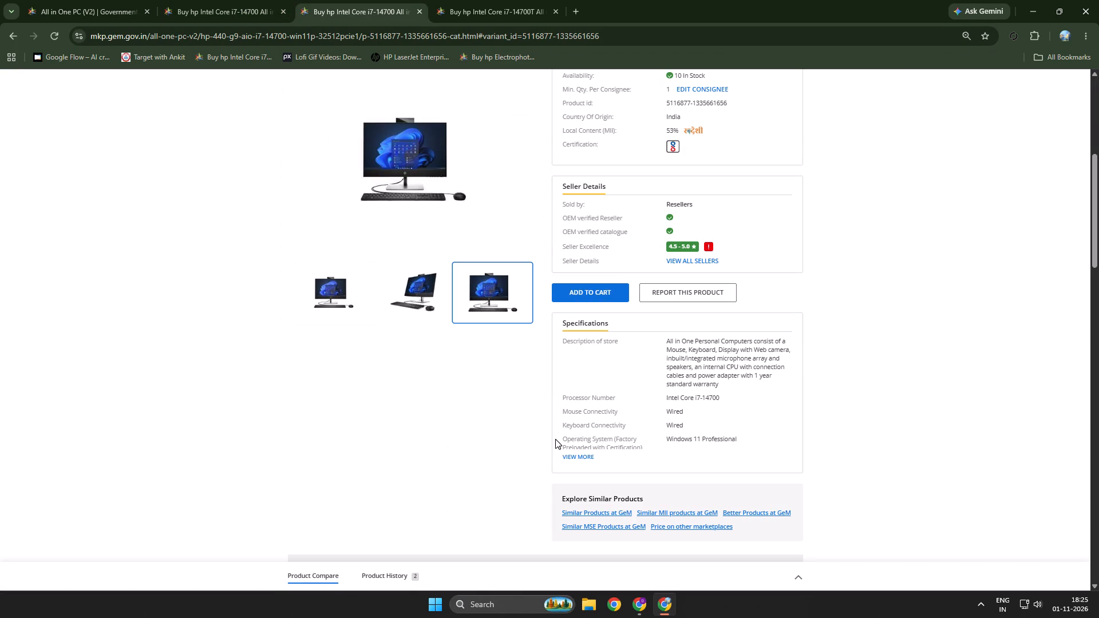
left_click(579, 455)
scroll(432, 382, "down", 5)
left_click(529, 0)
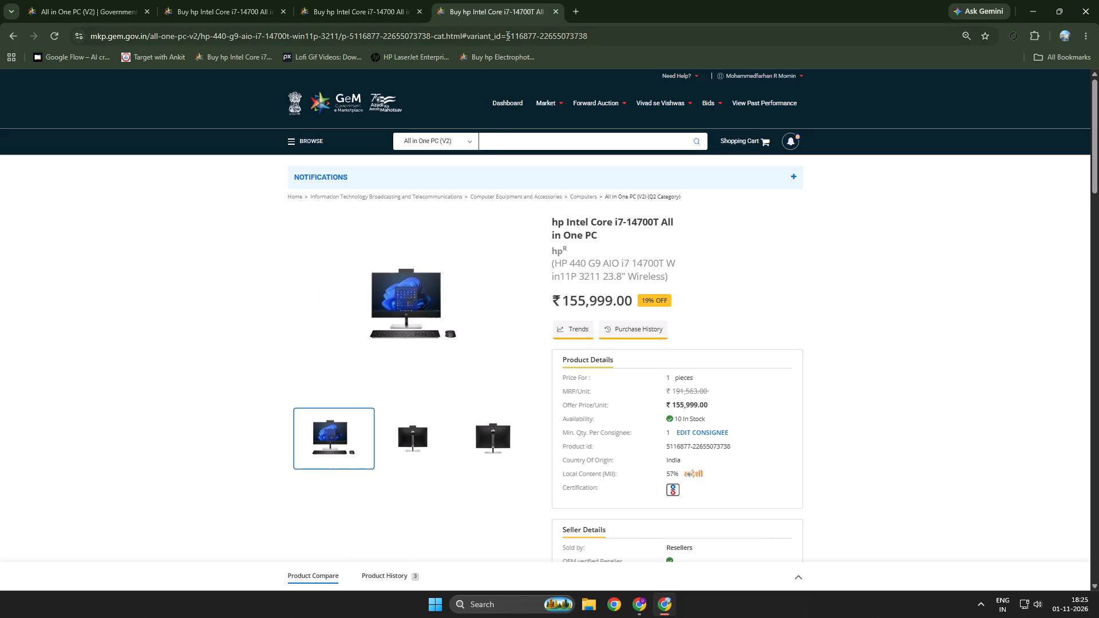
scroll(422, 234, "down", 11)
left_click(586, 175)
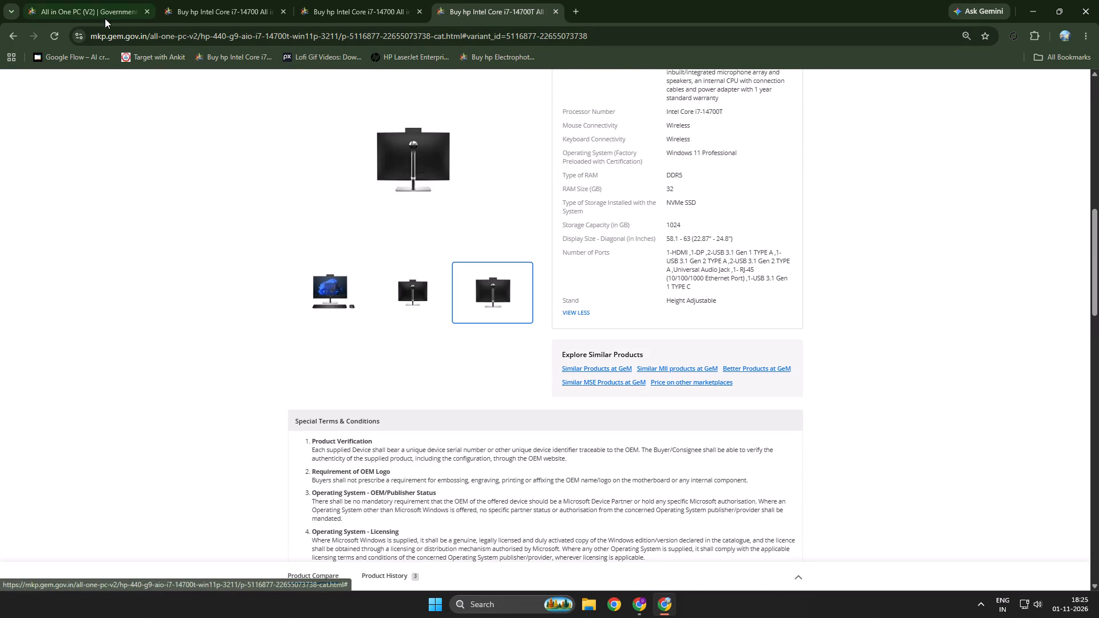
Back in the search results, filter the products by a Height Adjustable stand.
left_click(31, 0)
scroll(338, 318, "down", 12)
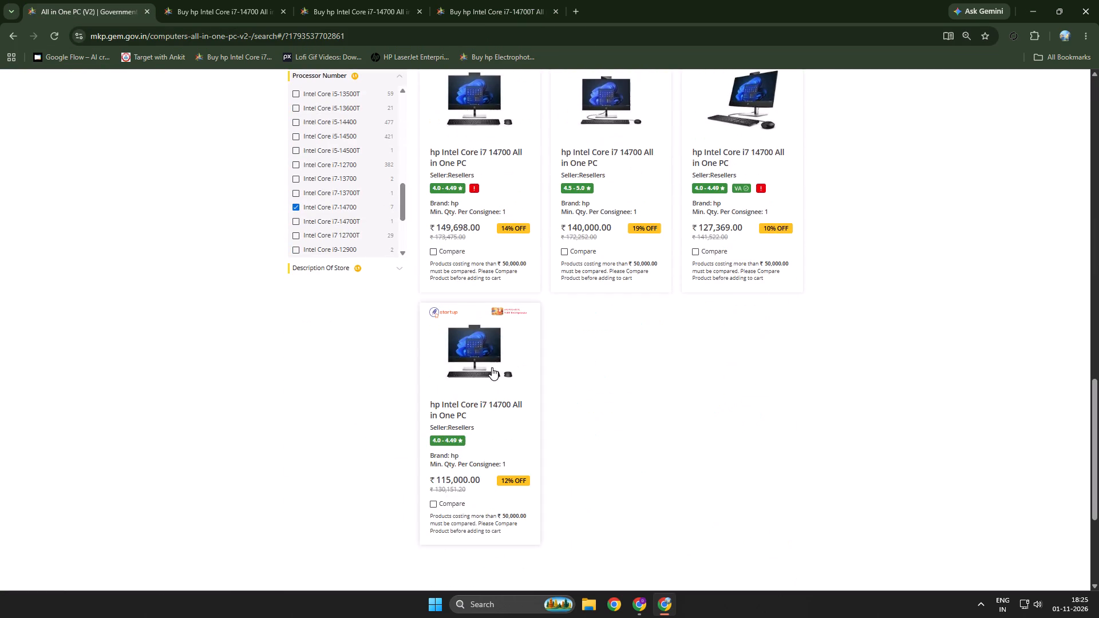
scroll(412, 255, "up", 5)
left_click(364, 337)
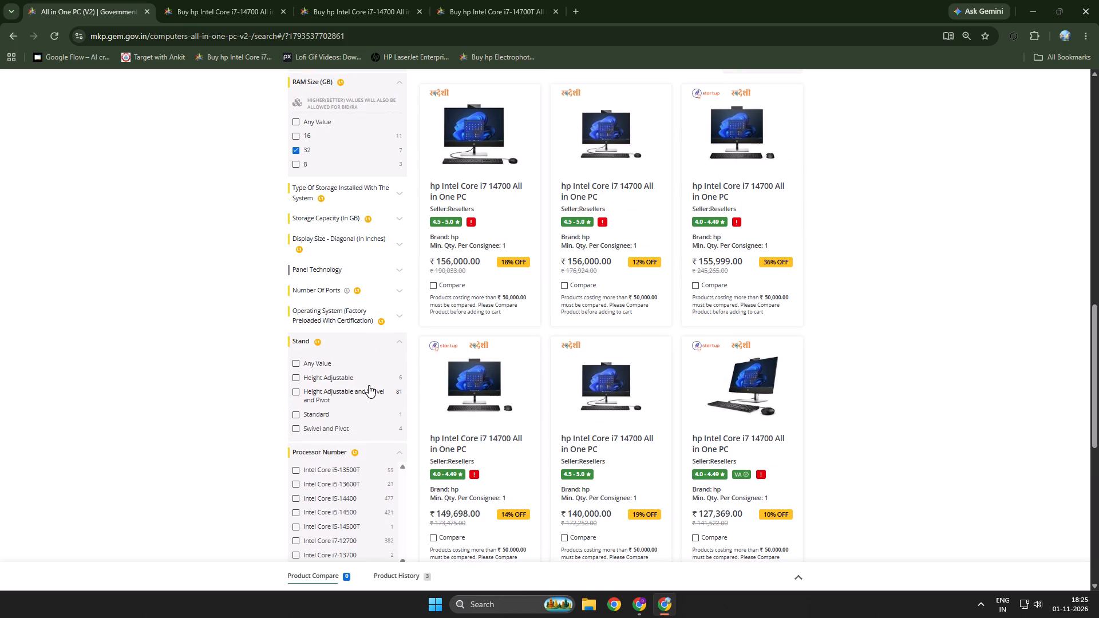
left_click(370, 376)
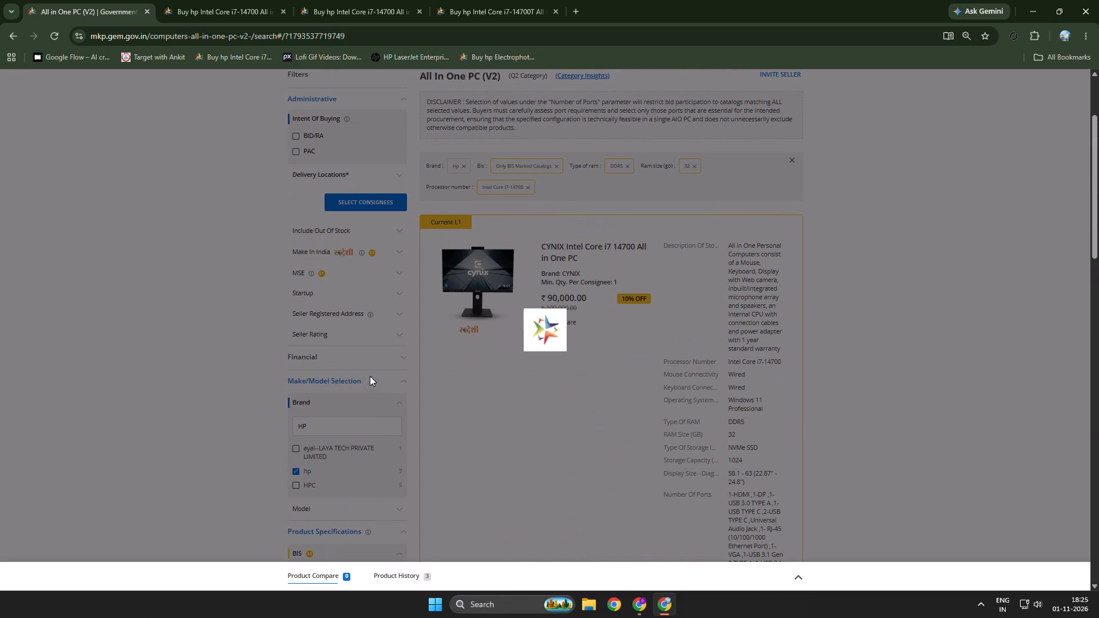
Expand the full specifications of the Current L1 acer product.
left_click(682, 360)
Expand the mouse and keyboard connectivity, storage type, storage capacity and display size filters, and filter the products by NVMe SSD storage.
scroll(515, 350, "down", 4)
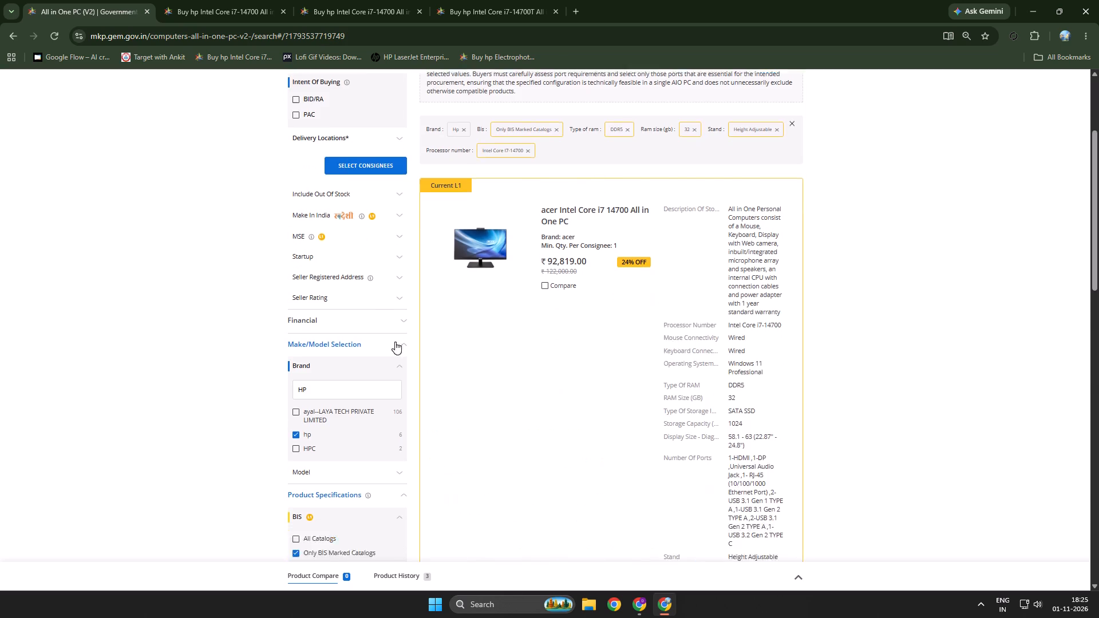
scroll(395, 342, "down", 2)
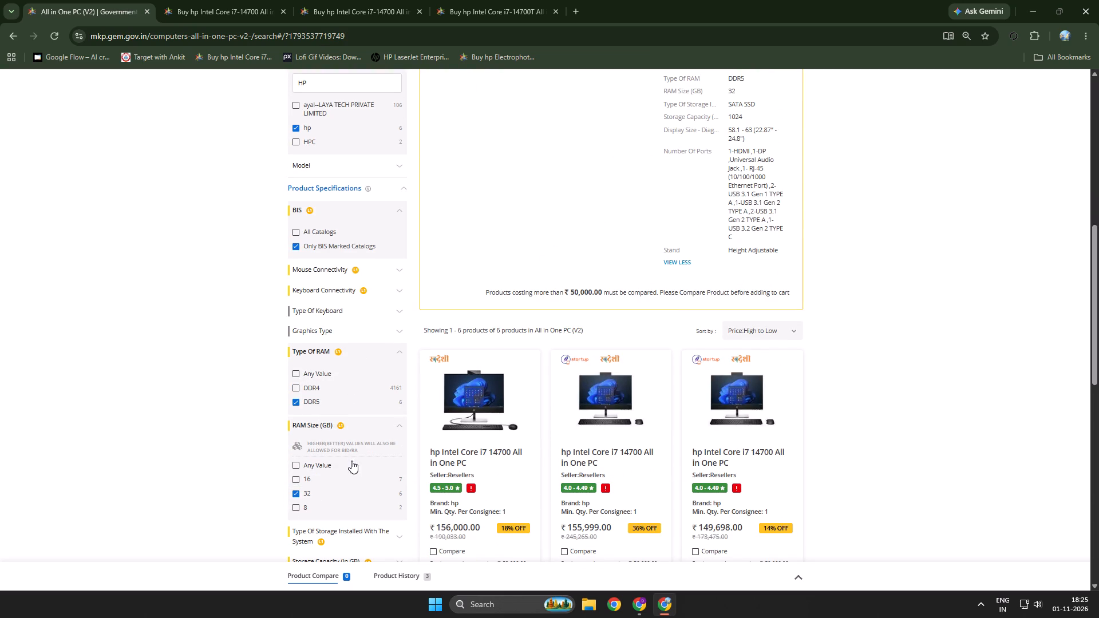
scroll(367, 426, "down", 4)
scroll(412, 288, "up", 4)
left_click(378, 294)
left_click(385, 274)
scroll(386, 295, "down", 5)
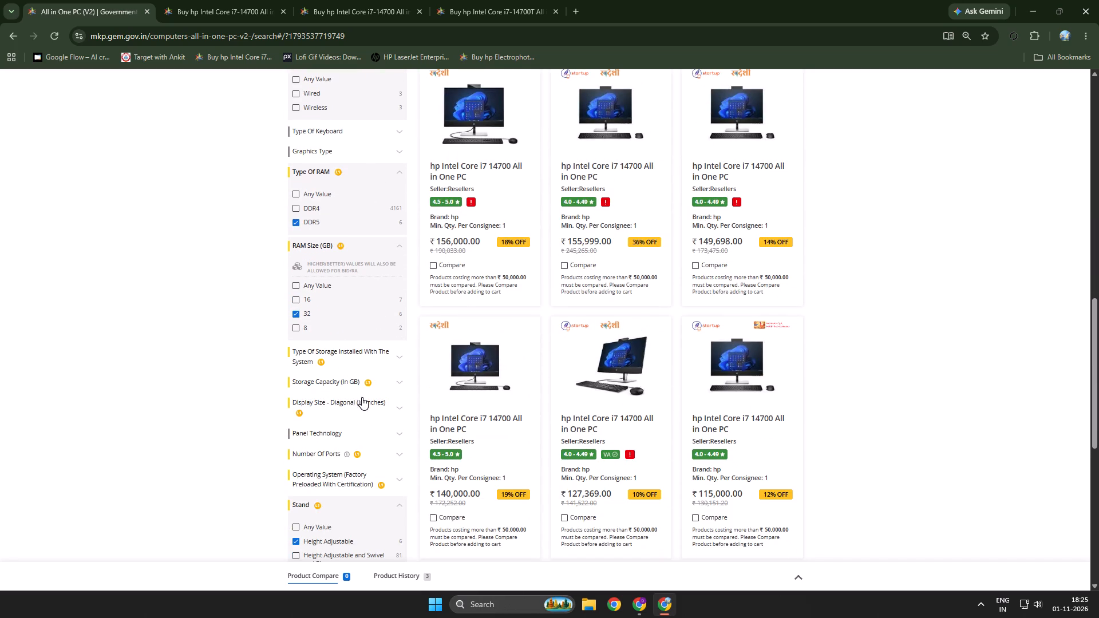
left_click(363, 397)
left_click(366, 378)
left_click(375, 352)
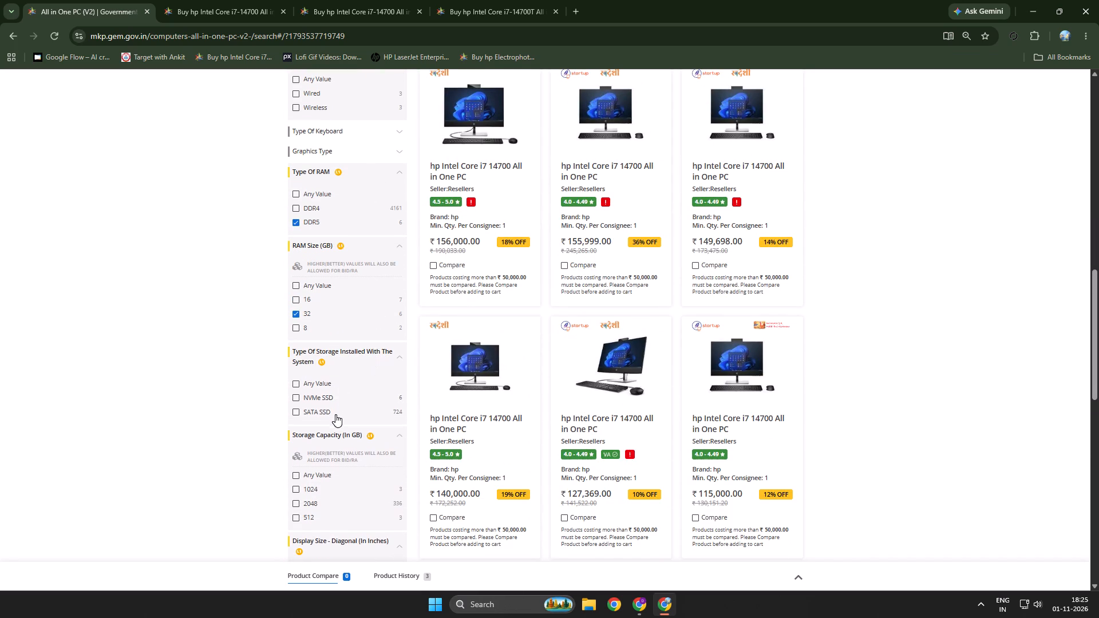
left_click(336, 396)
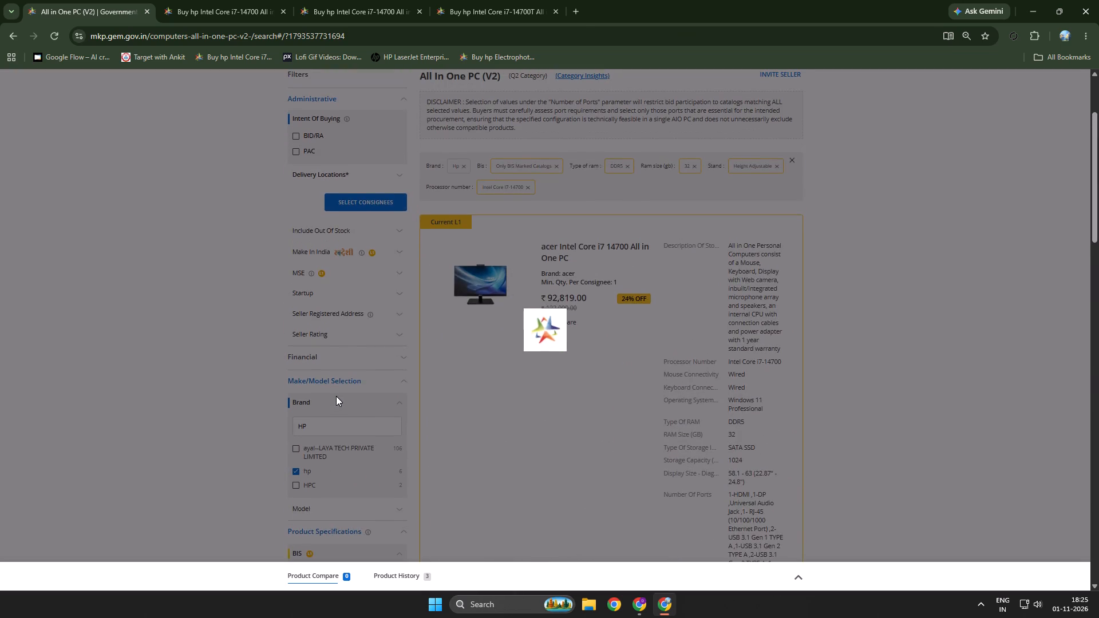
Expand the full specifications of the Current L1 product in the NVMe SSD results.
left_click(691, 357)
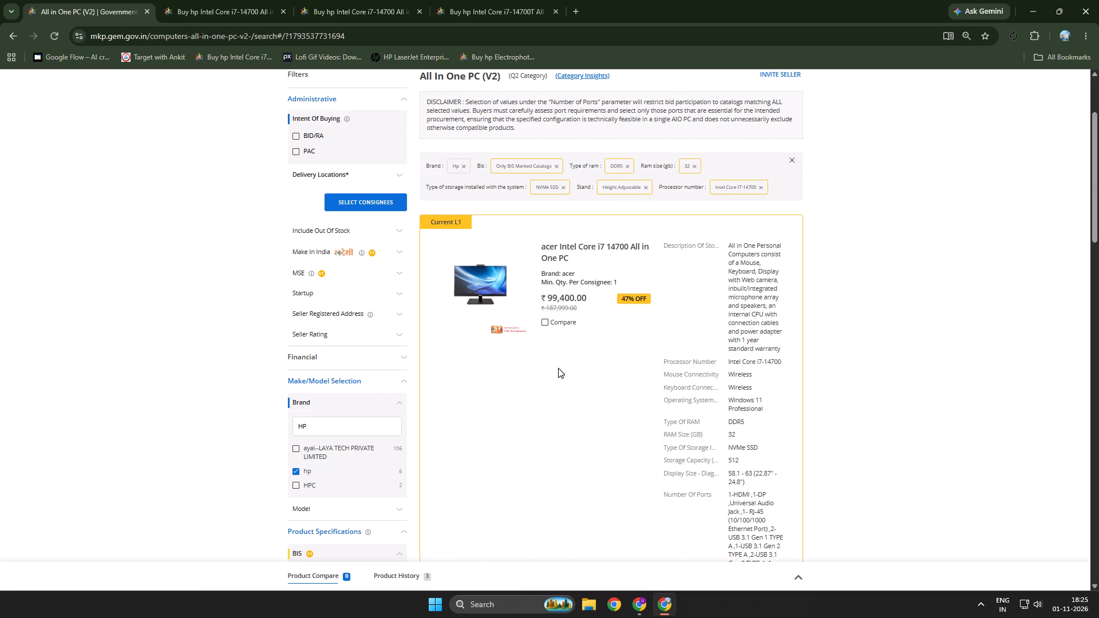
Filter the products by Wired keyboard connectivity.
scroll(523, 373, "down", 5)
left_click(327, 435)
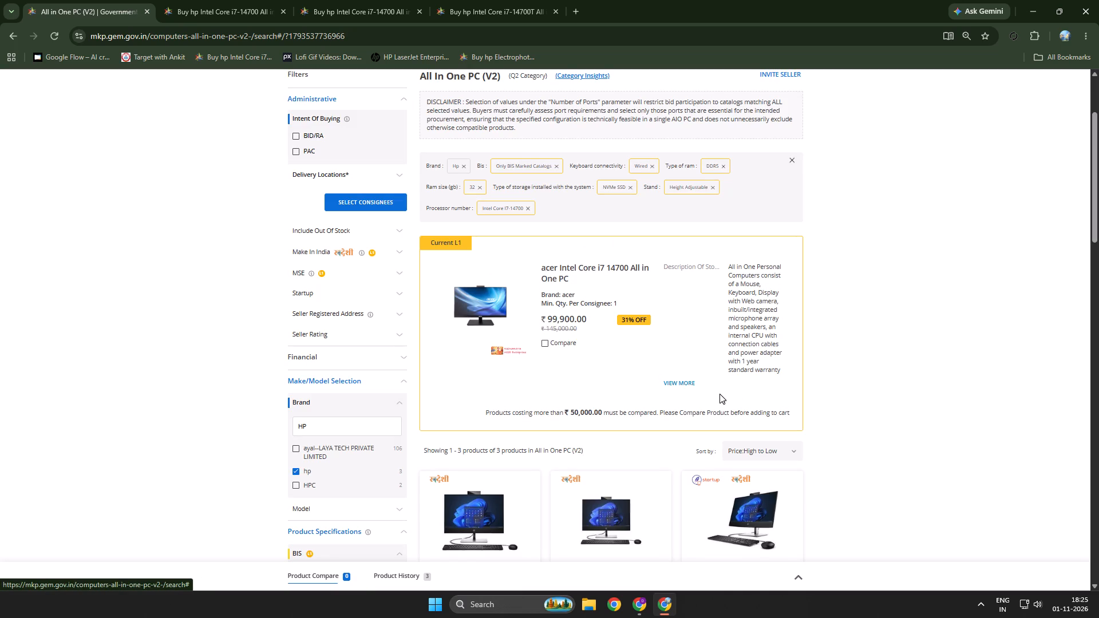
Expand the full specifications of the Current L1 product and review the hp products listed below it.
left_click(695, 377)
scroll(566, 360, "down", 5)
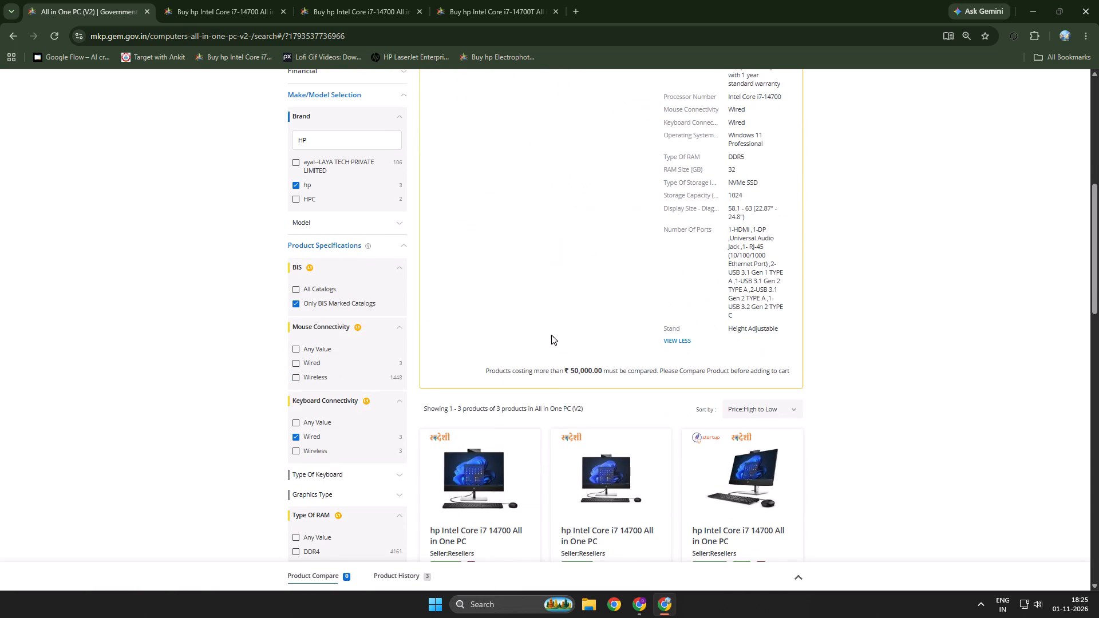
scroll(498, 263, "down", 6)
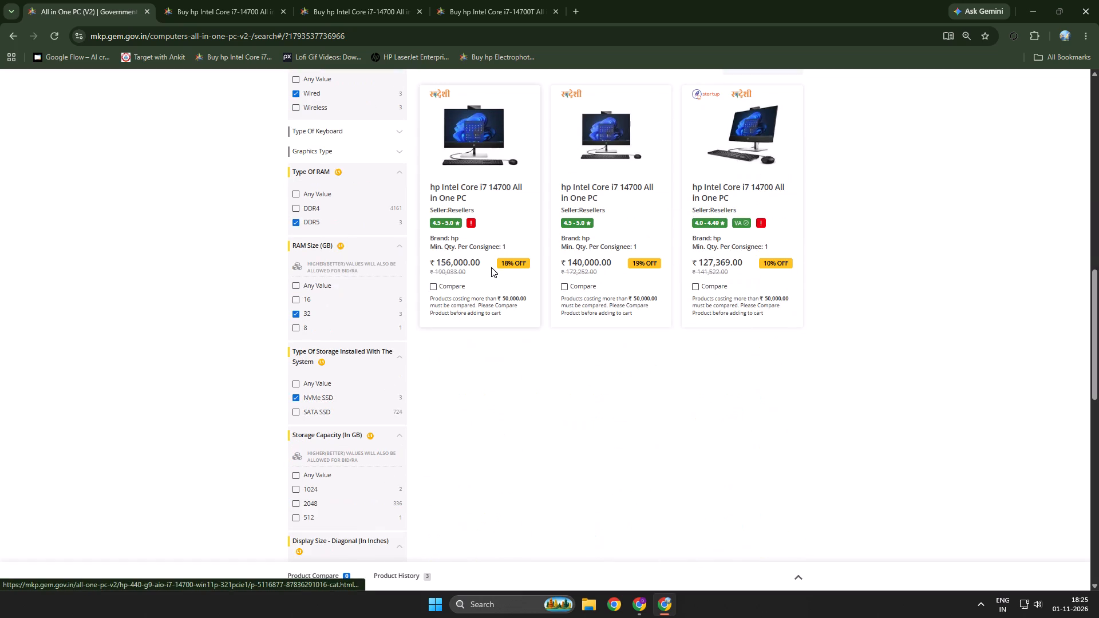
Expand the Operating System and Number Of Ports filters and look through their options.
scroll(446, 286, "down", 5)
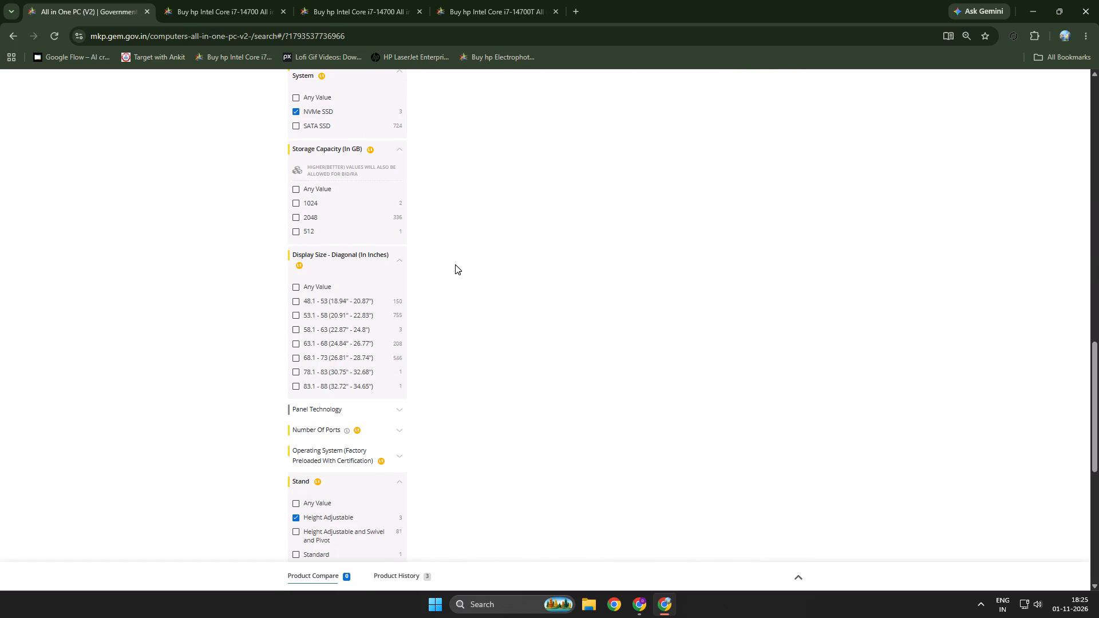
scroll(442, 268, "down", 4)
left_click(388, 229)
left_click(385, 208)
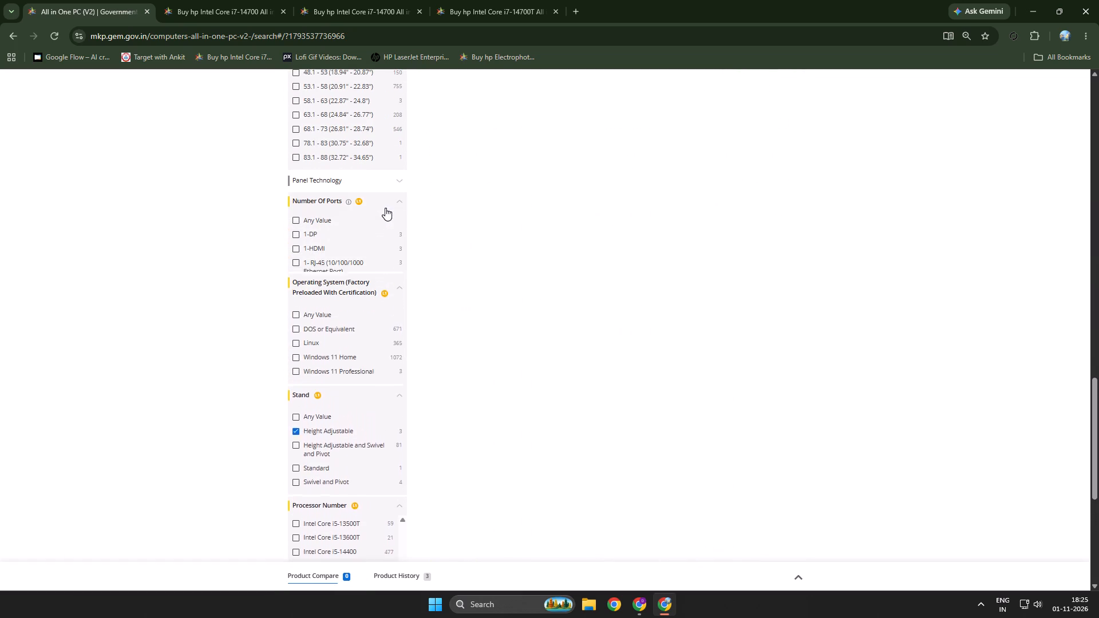
scroll(515, 276, "down", 6)
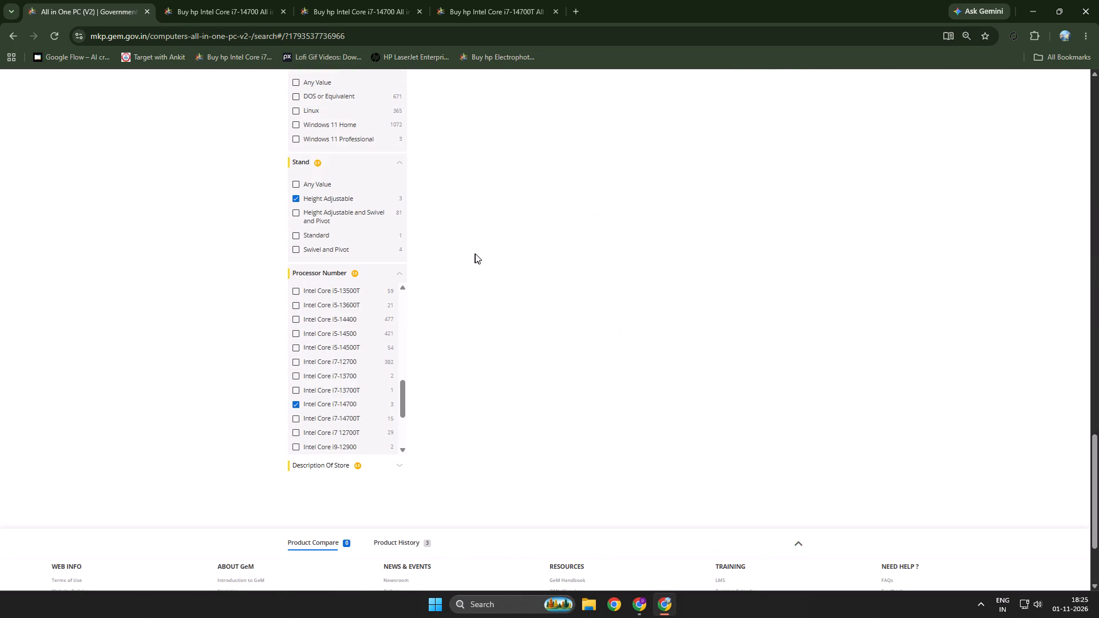
scroll(483, 393, "up", 10)
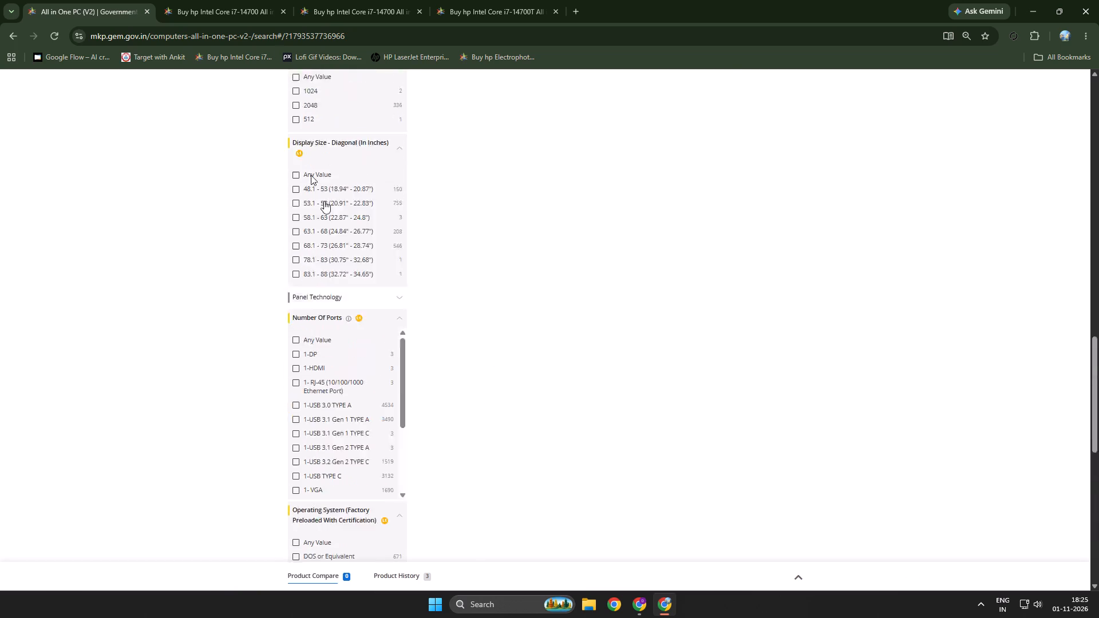
Close the second of the two opened hp i7-14700 product pages.
left_click(207, 0)
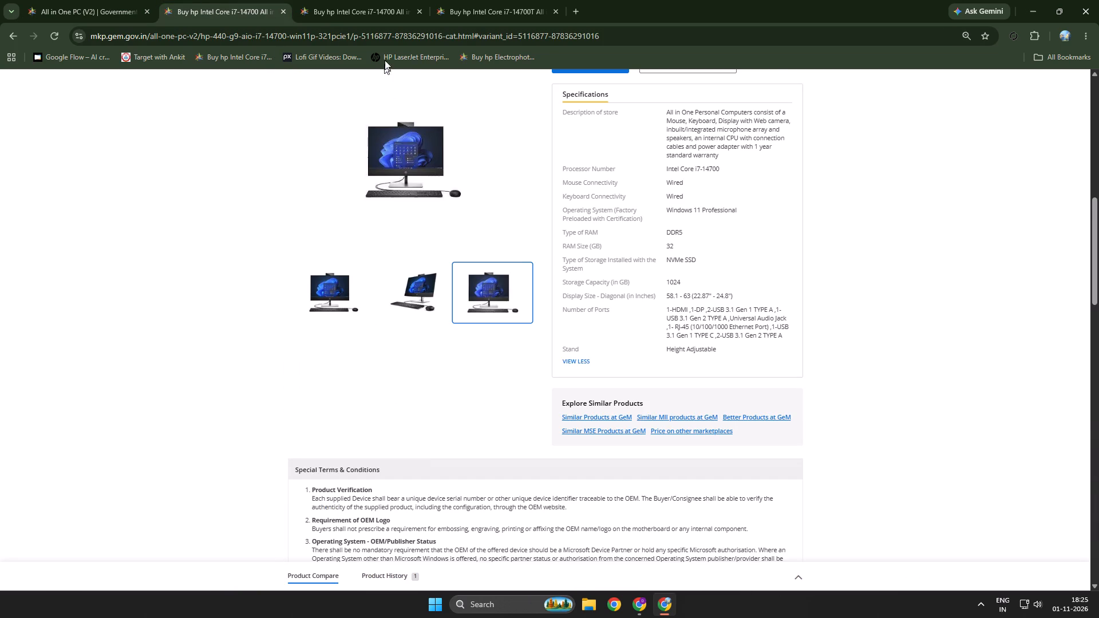
left_click(382, 20)
left_click(422, 15)
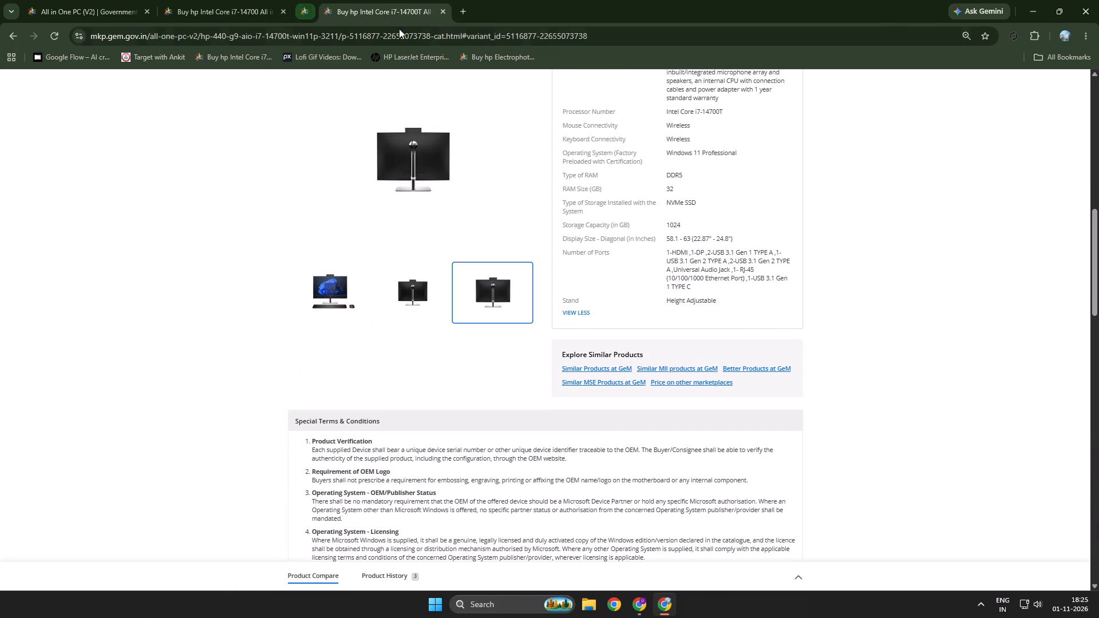
Copy the port entry "2-USB 3.1 Gen 2 TYPE A" from the remaining hp i7-14700 product's specifications.
left_click(205, 0)
left_click(742, 346)
left_click_drag(784, 336, 738, 338)
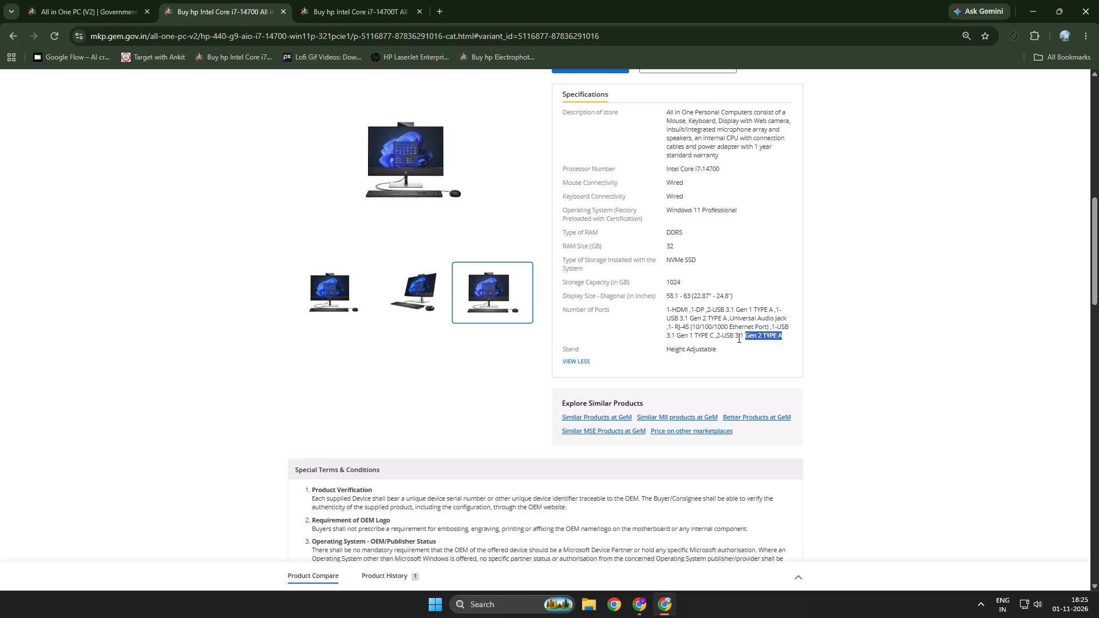
left_click_drag(738, 338, 717, 337)
key("ctrl+c")
key("ctrl+x")
key("ctrl+c")
Back in the search results, remove the hp brand filter.
left_click(47, 0)
scroll(244, 231, "up", 11)
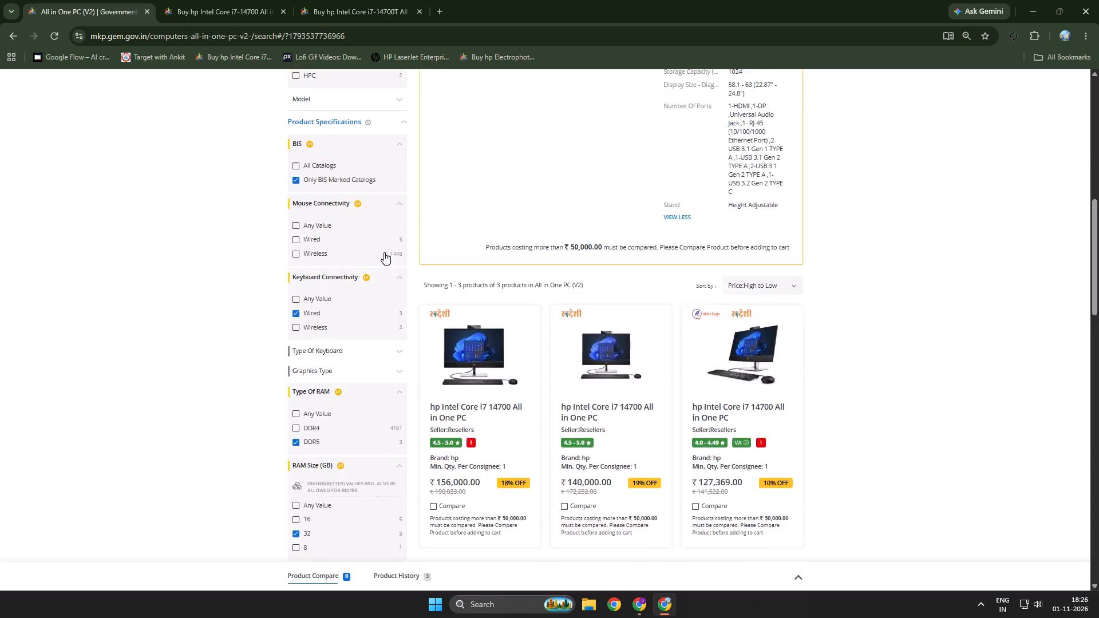
scroll(384, 252, "up", 7)
left_click(465, 281)
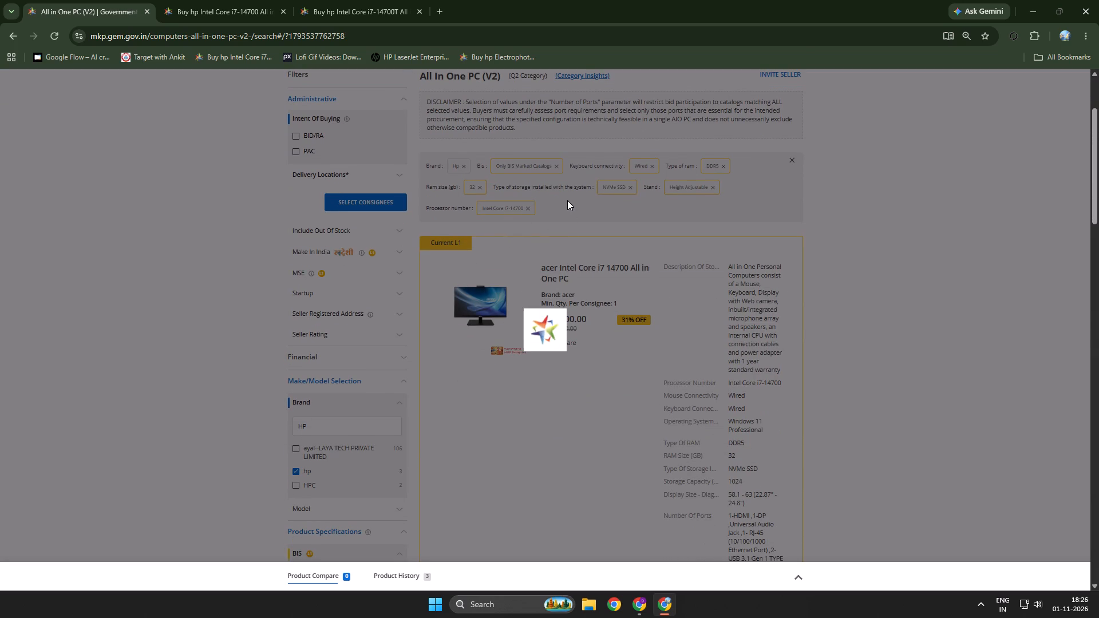
Search the results page for the text "2-USB 3.1 Gen 2 TYPE A".
key("ctrl+f")
key("ctrl+v")
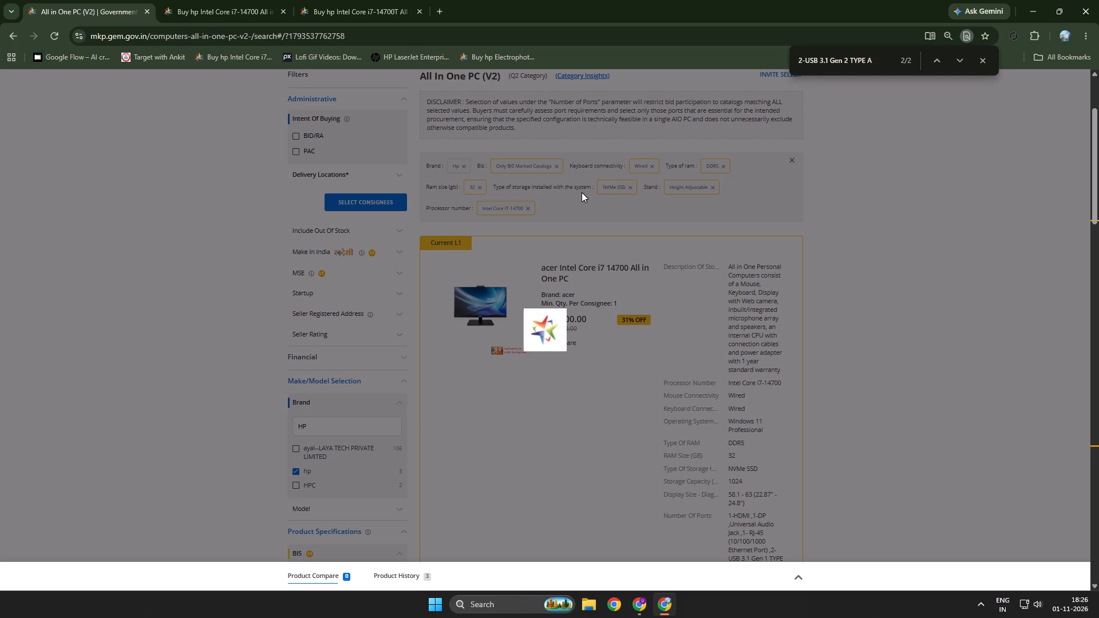
left_click(951, 62)
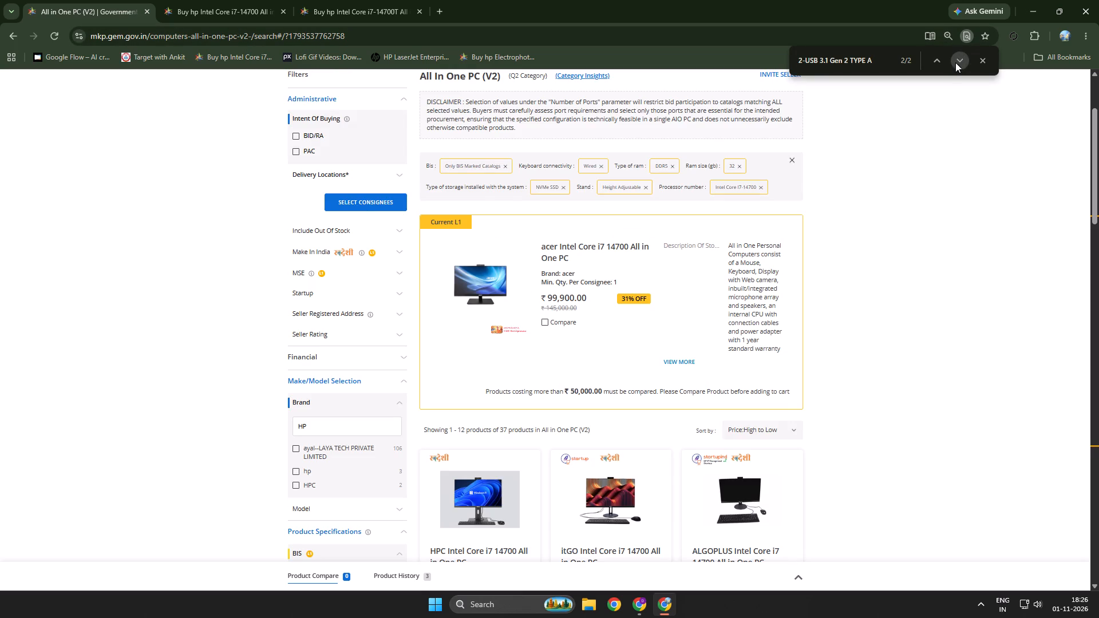
Expand the full specifications of the Current L1 product in the results without a brand filter.
left_click(678, 363)
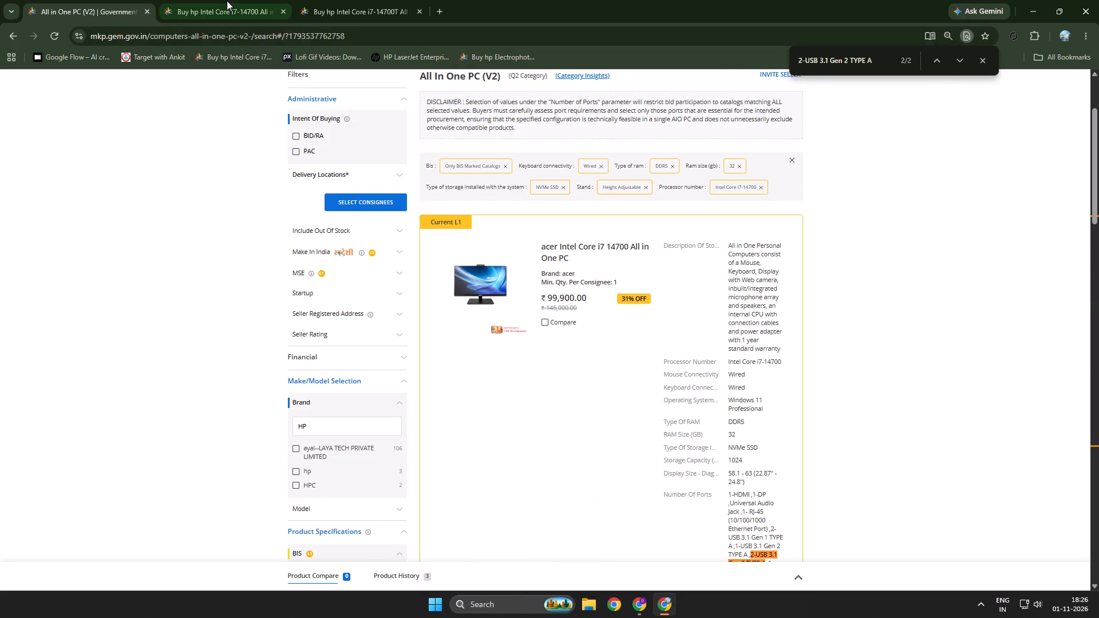
Copy the port entry "1-USB 3.1 Gen 1 TYPE C" from the hp i7-14700 product's specifications.
left_click(223, 0)
left_click(708, 329)
left_click_drag(711, 338, 756, 331)
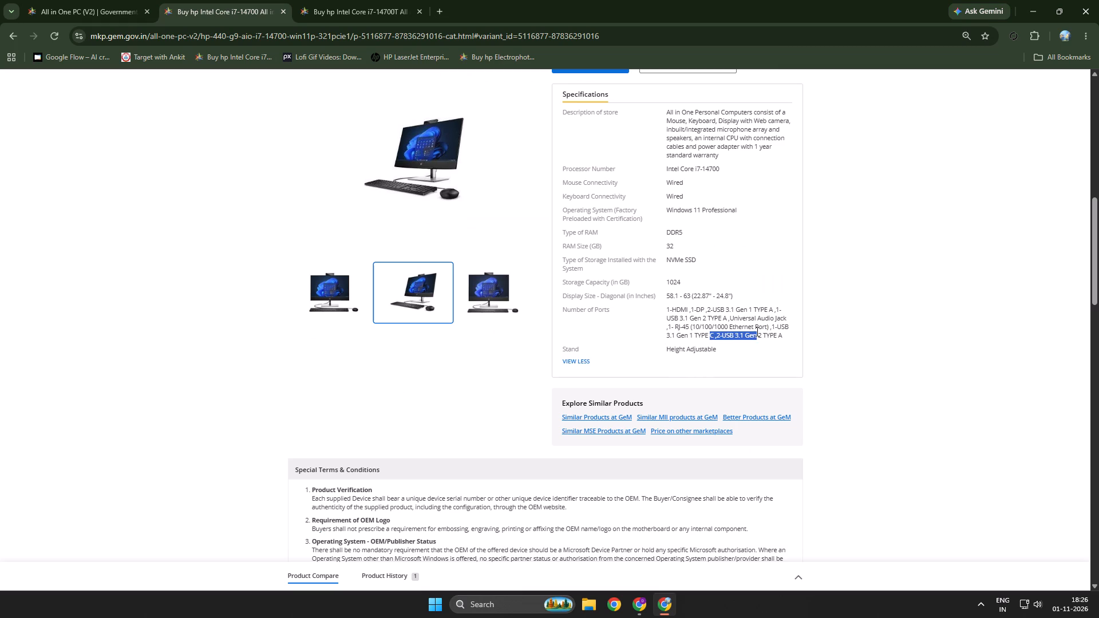
left_click_drag(756, 331, 758, 331)
left_click(739, 342)
left_click_drag(711, 333, 697, 340)
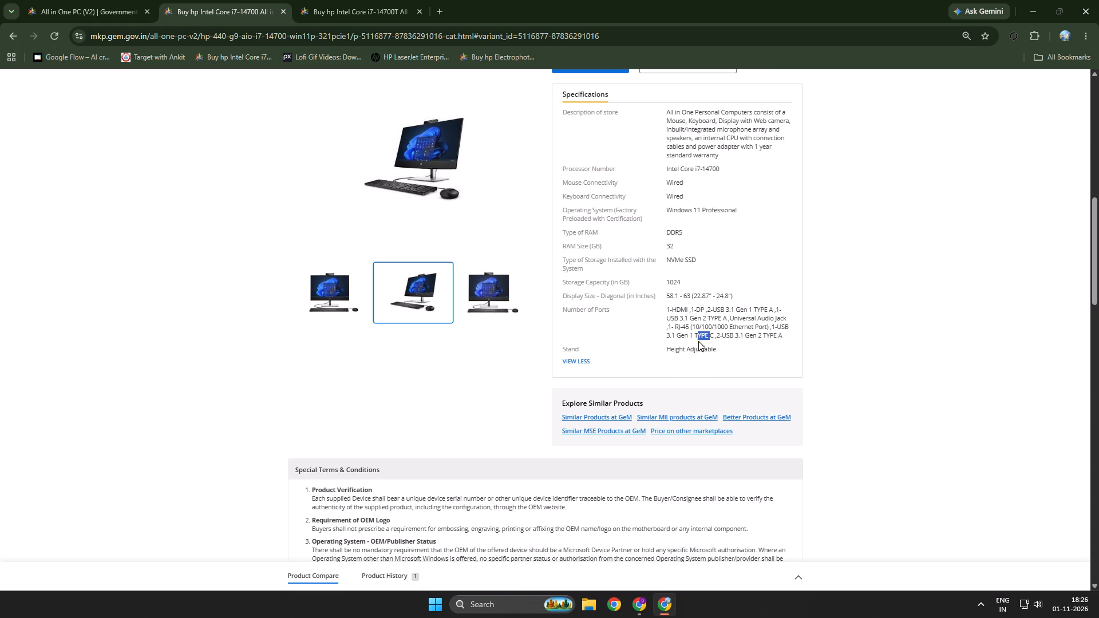
double_click(710, 334)
left_click(713, 338)
left_click_drag(713, 336, 752, 329)
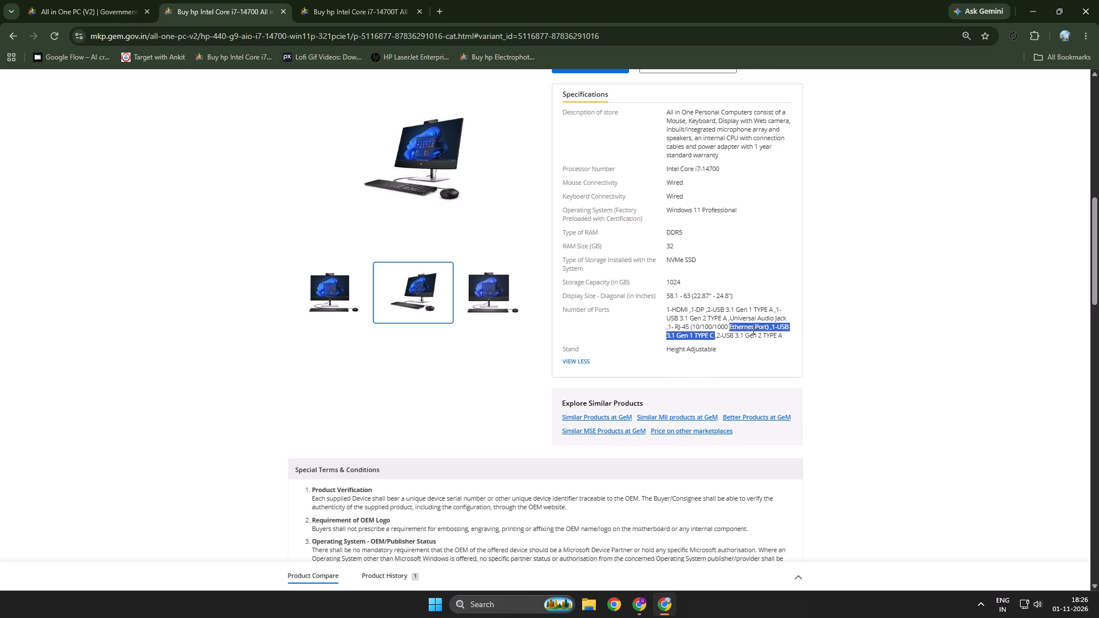
left_click_drag(752, 329, 772, 327)
key("ctrl+c")
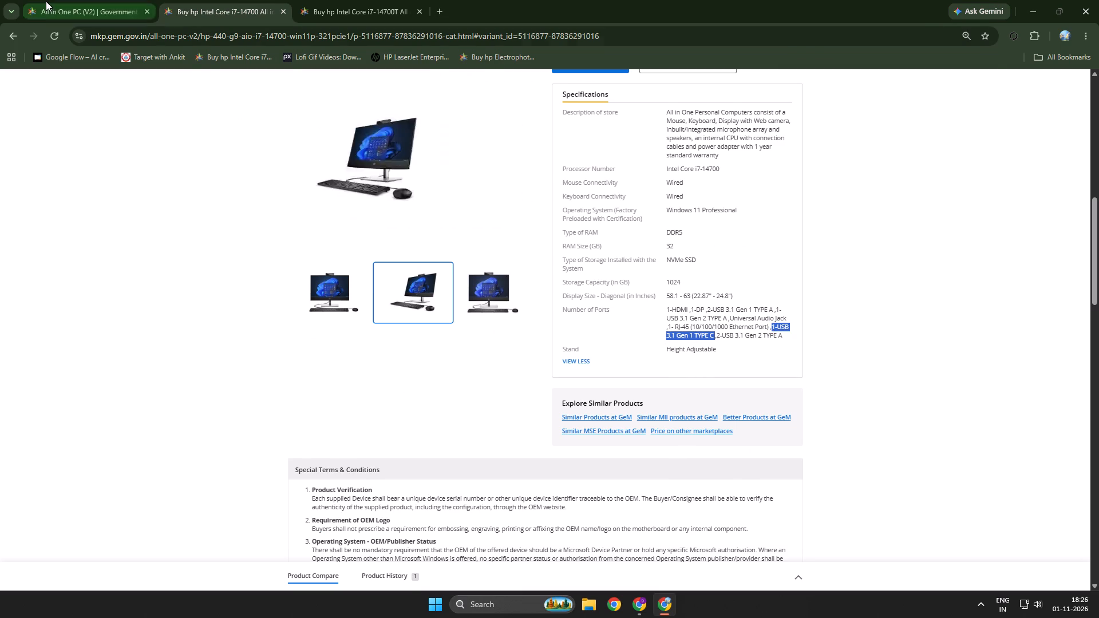
Search the results page for the text "1-USB 3.1 Gen 1 TYPE C".
left_click(46, 1)
key("ctrl+f")
key("ctrl+v")
left_click(957, 54)
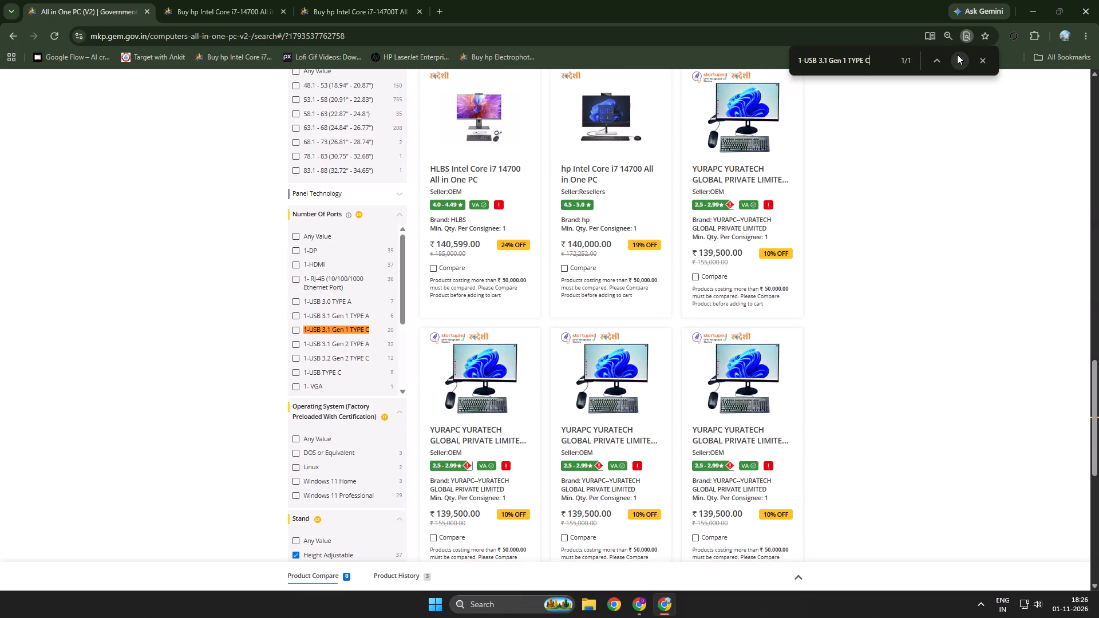
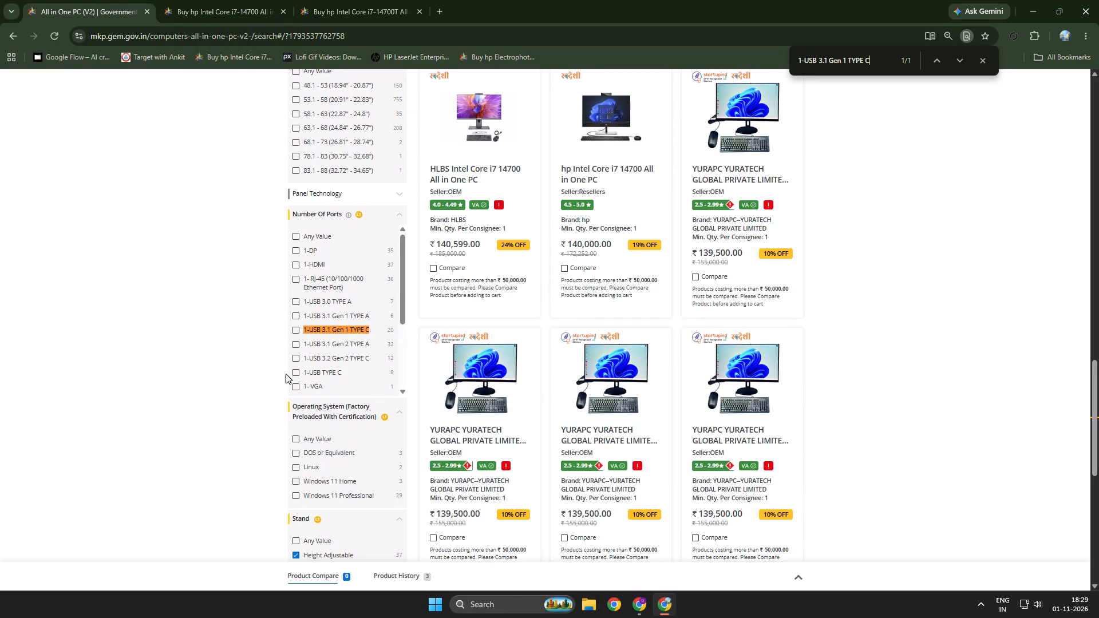
Copy the port entry "1-USB 3.1 Gen 2 TYPE A" from the hp i7-14700 specifications and search the results page for it.
left_click(272, 0)
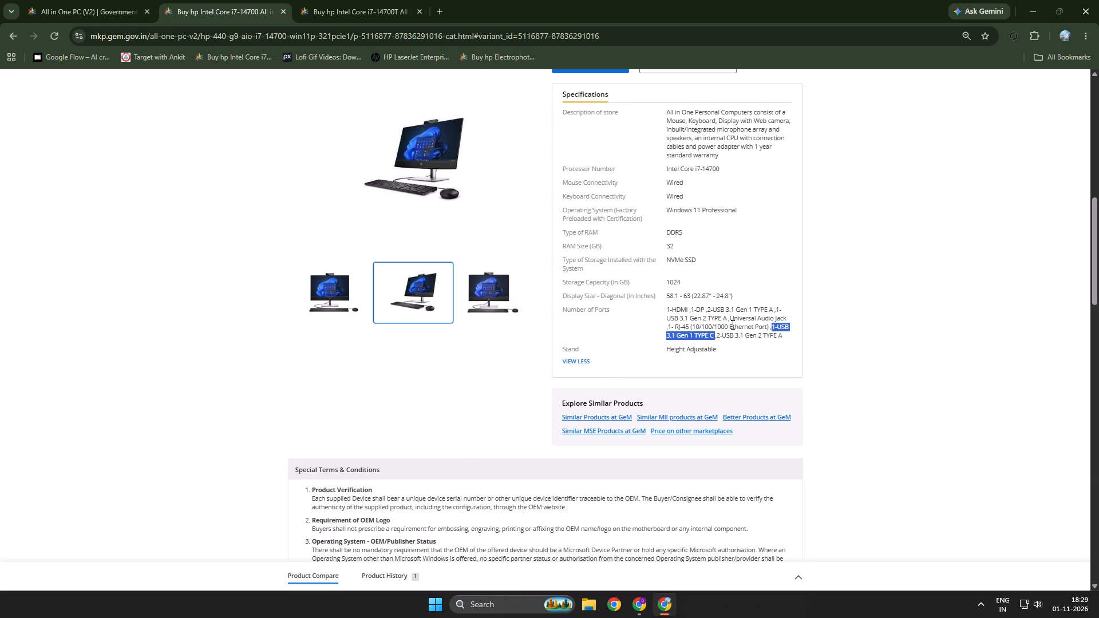
left_click(729, 326)
left_click_drag(726, 319, 726, 319)
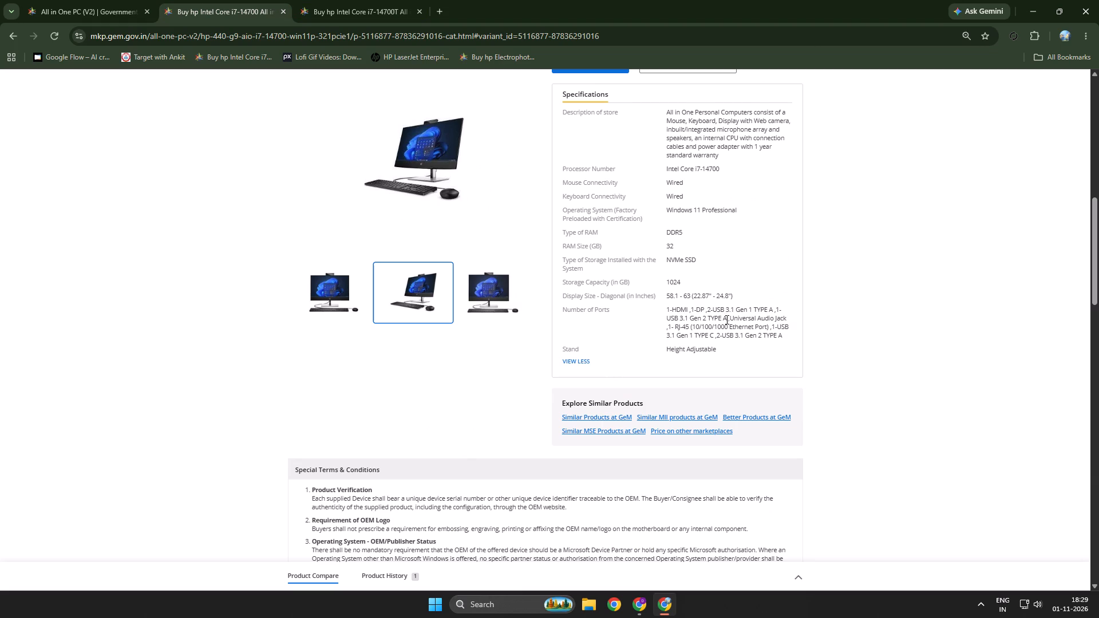
left_click_drag(726, 319, 778, 310)
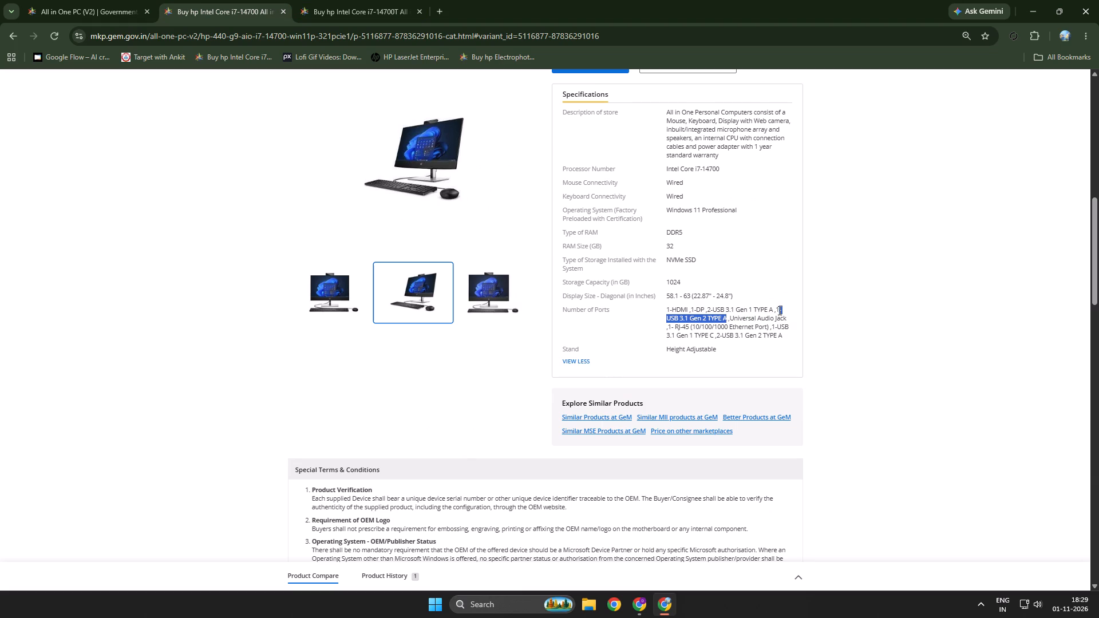
left_click_drag(778, 310, 777, 310)
key("ctrl+c")
left_click(104, 0)
key("ctrl+f")
key("ctrl+v")
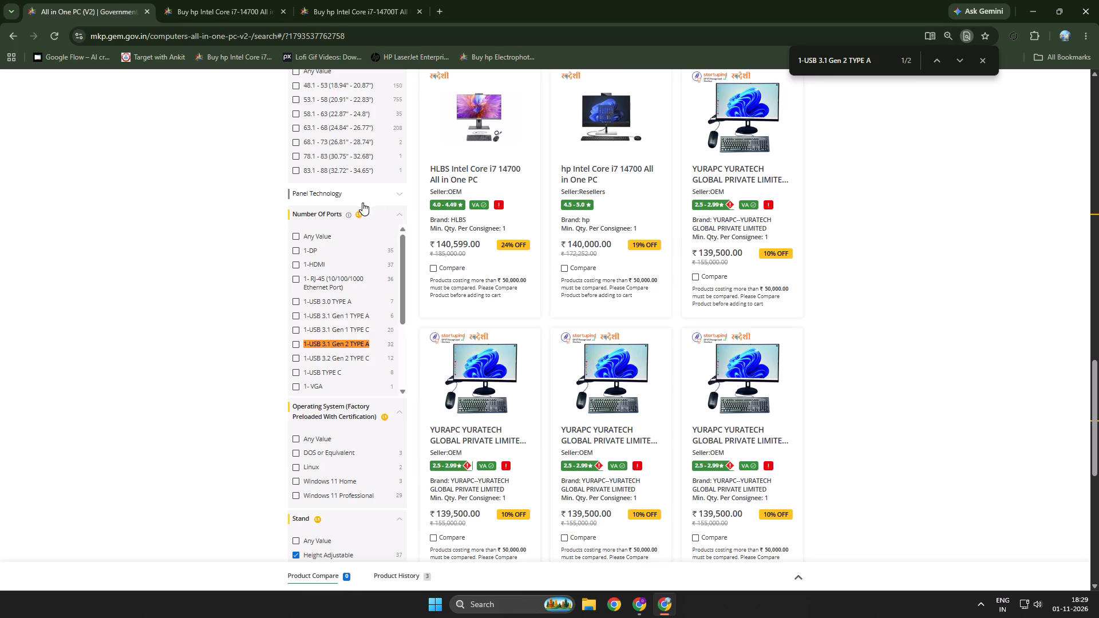
Copy the hp i7-14700 port entry "2-USB 3.1 Gen 1 TYPE A", find it on the results page and apply it as a Number Of Ports filter.
left_click(236, 0)
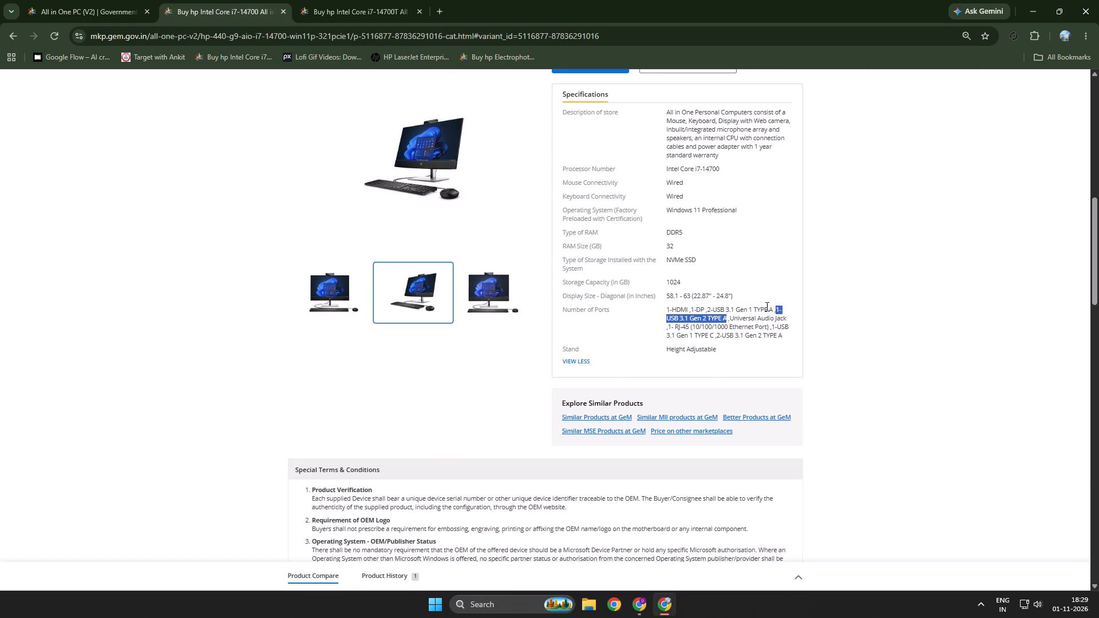
left_click_drag(772, 308, 707, 310)
key("ctrl+c")
left_click(93, 0)
key("ctrl+f")
key("ctrl+v")
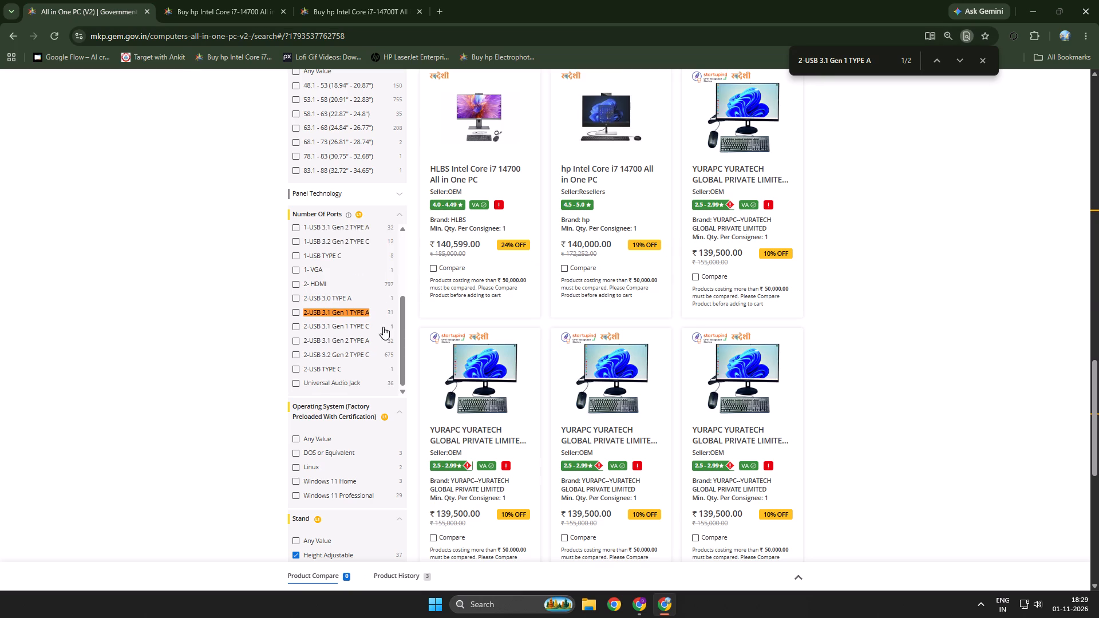
left_click(345, 312)
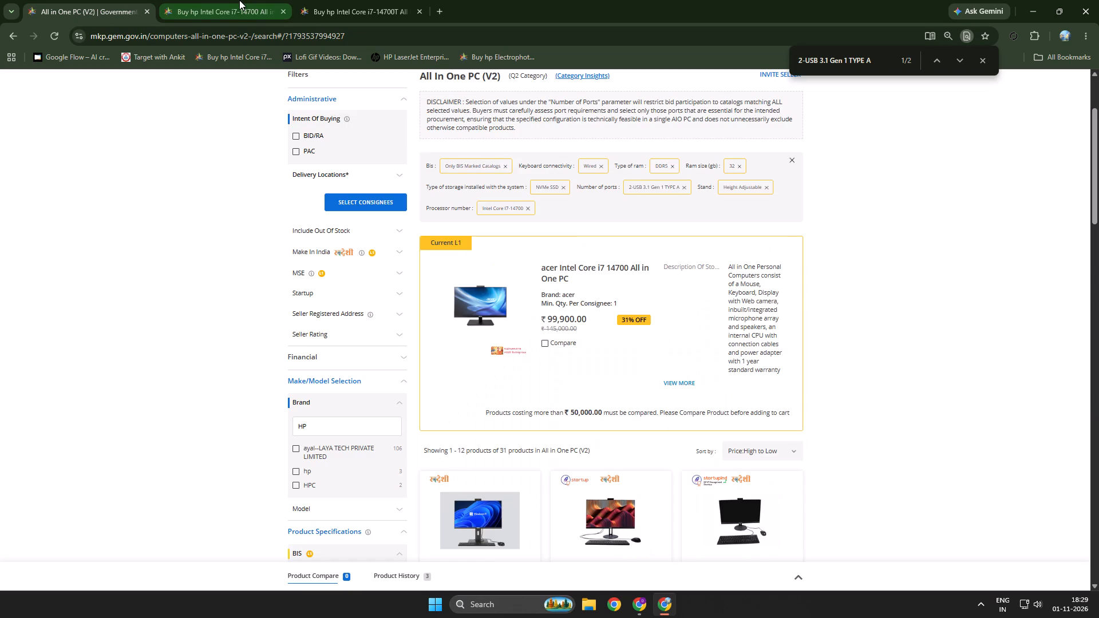
Filter the results by the operating system Windows 11 Professional.
scroll(295, 133, "down", 5)
left_click(32, 0)
scroll(444, 228, "down", 6)
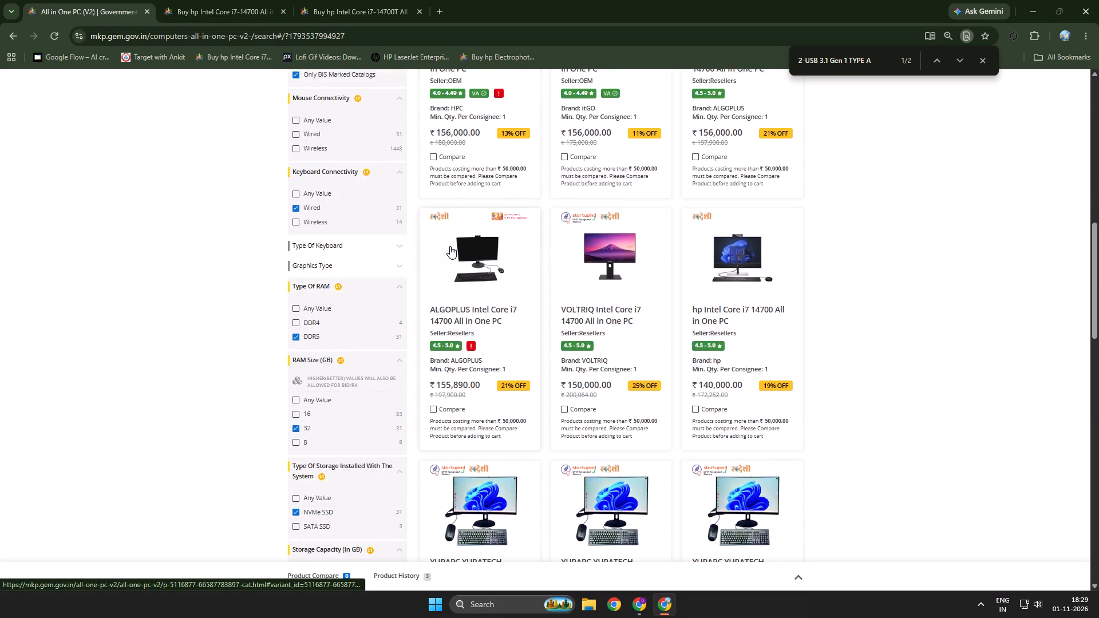
scroll(450, 246, "down", 8)
scroll(392, 325, "down", 3)
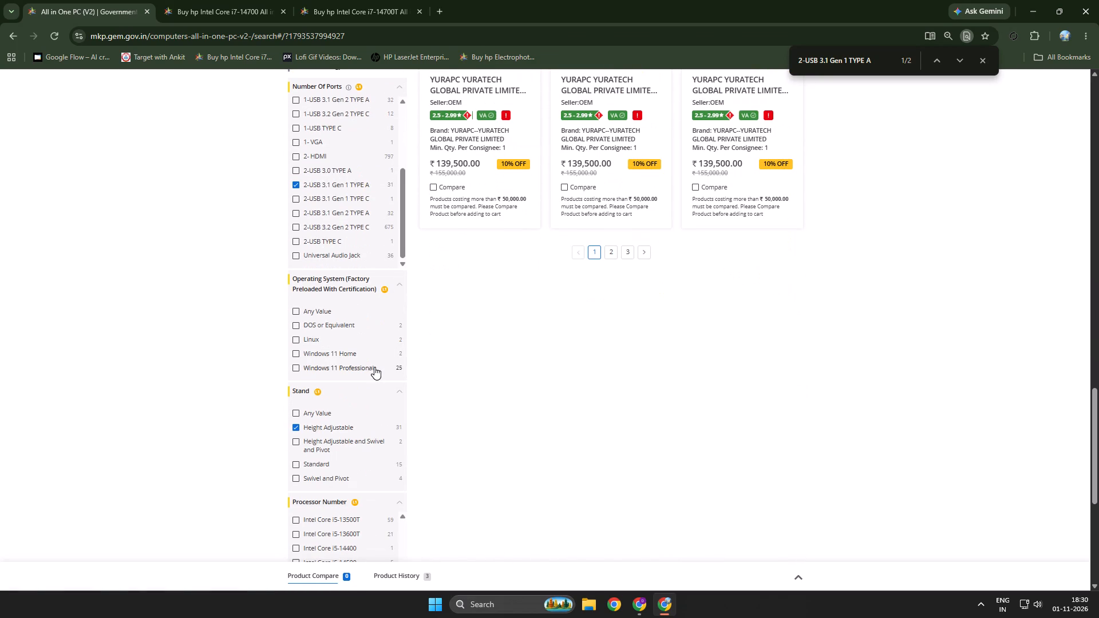
left_click(374, 367)
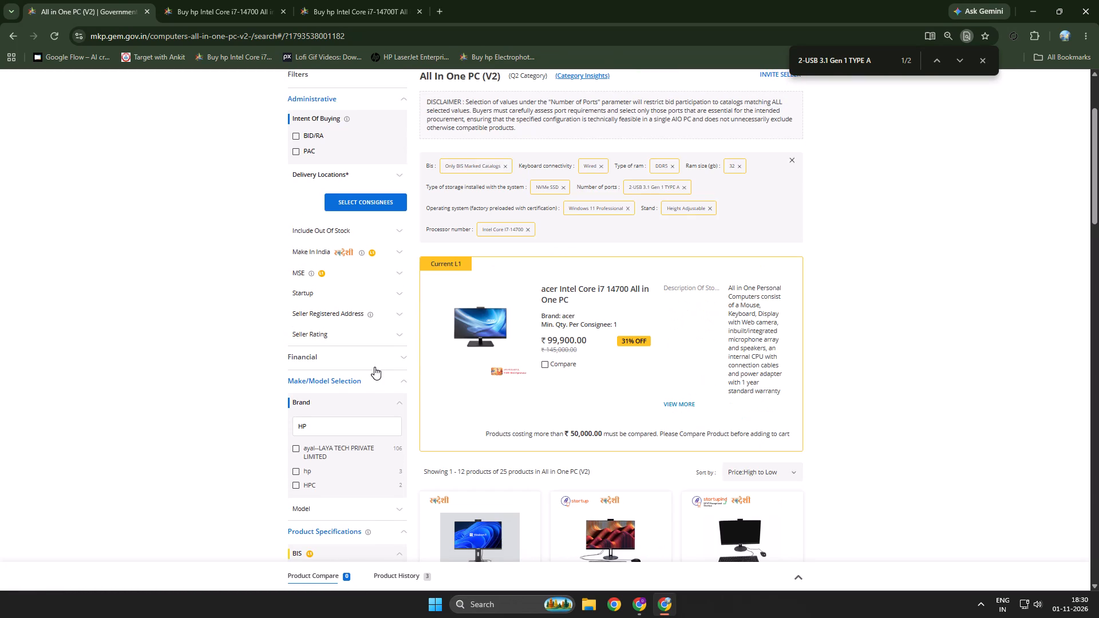
Filter the results by a storage capacity of 1024 GB.
scroll(378, 365, "down", 8)
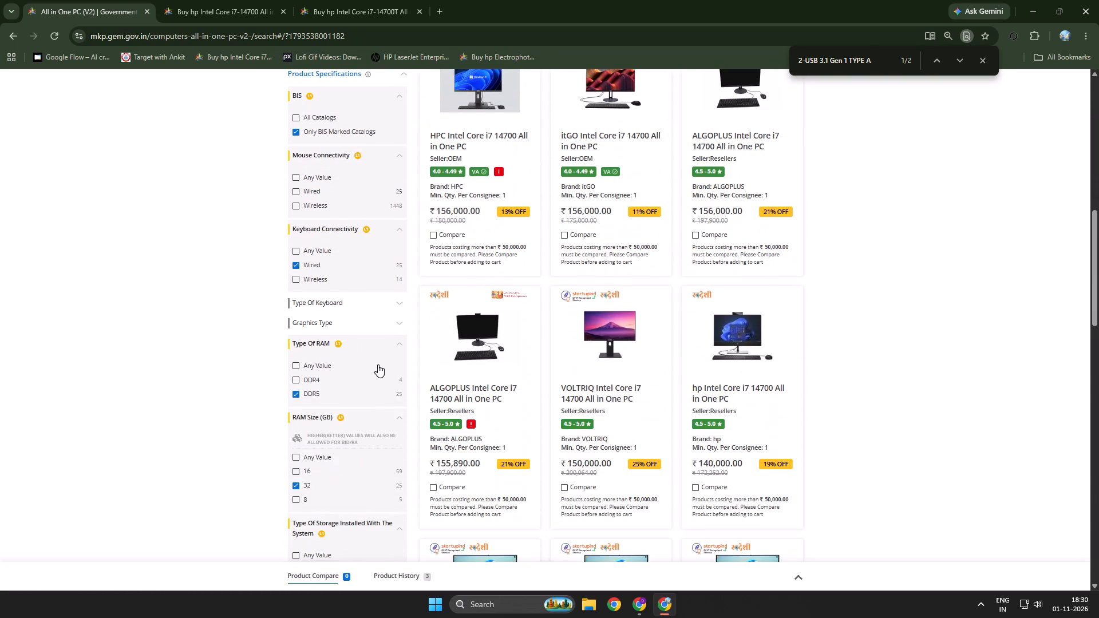
scroll(337, 357, "down", 6)
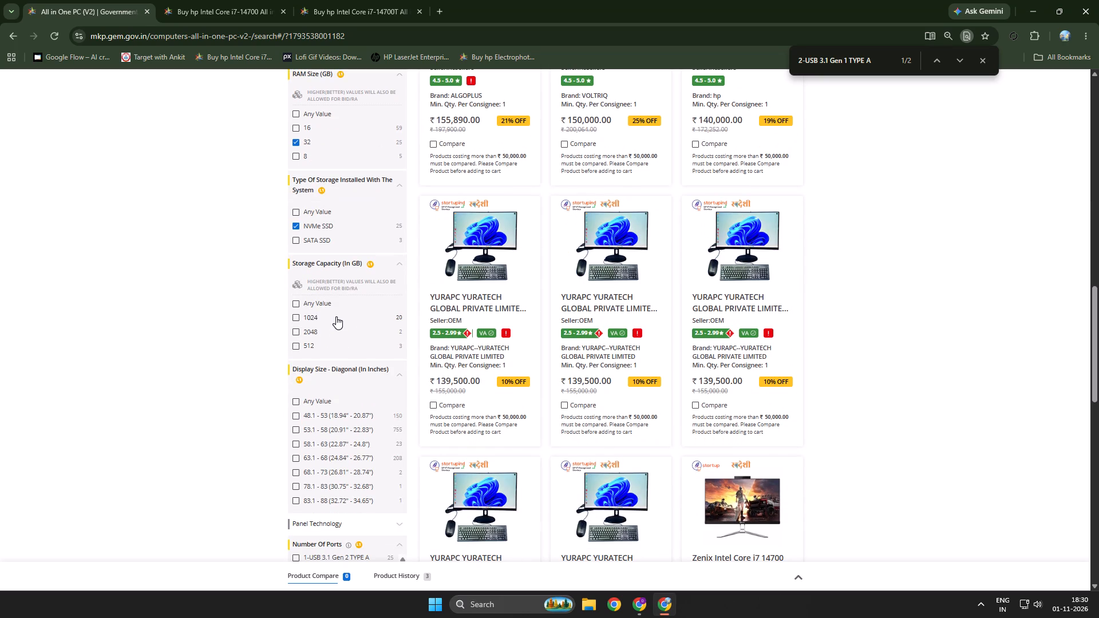
left_click(337, 316)
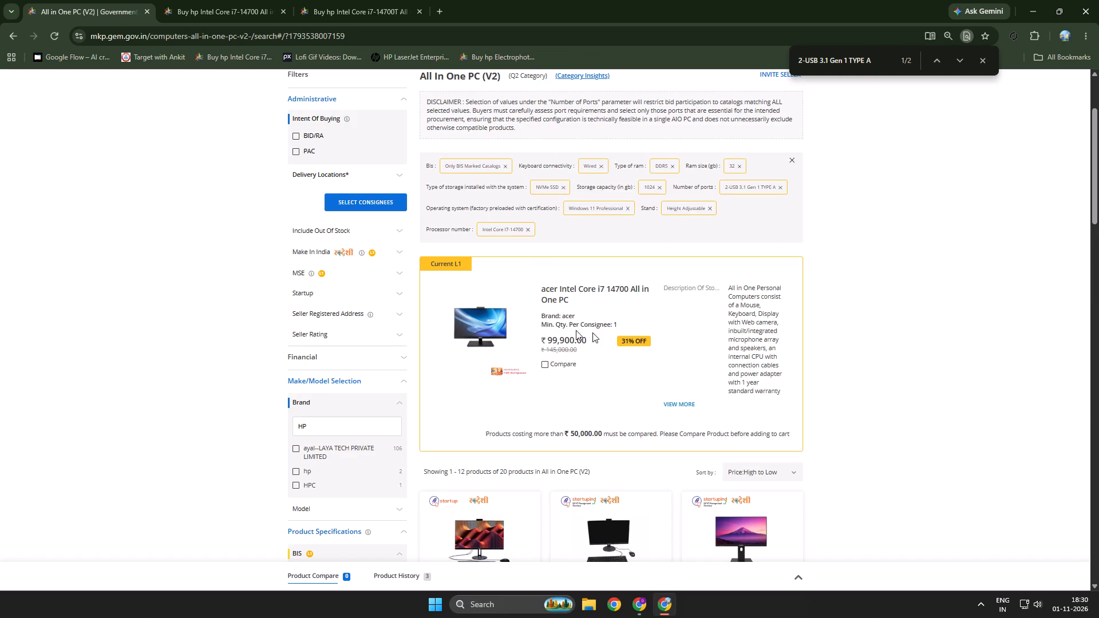
Expand the Current L1 acer product's full specifications and review them along with the listed products and filter selections.
left_click(679, 402)
scroll(674, 404, "down", 4)
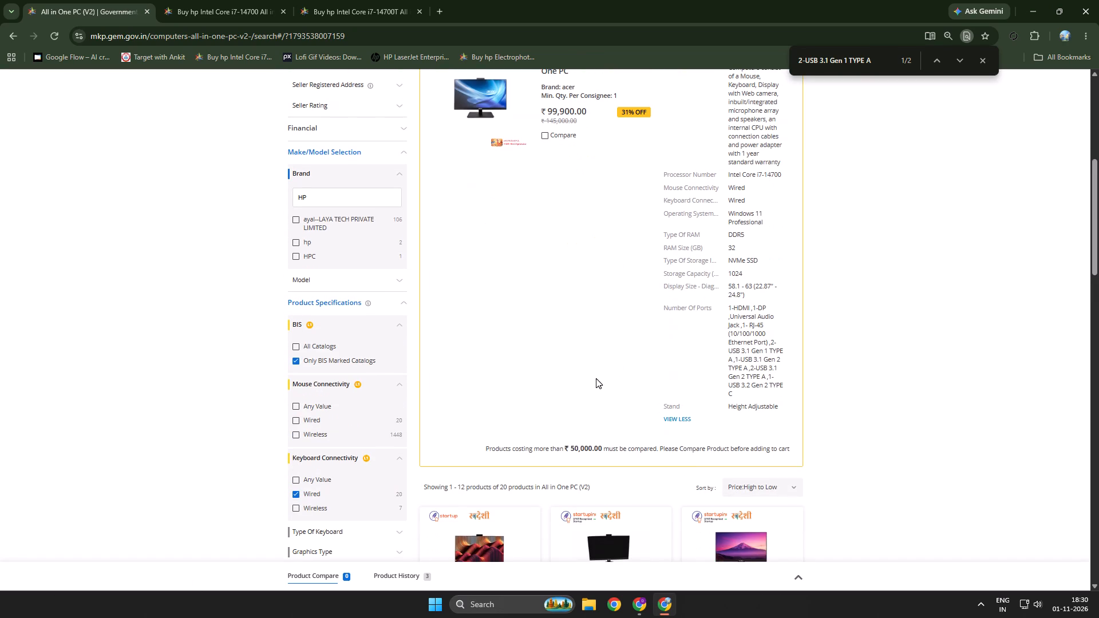
scroll(587, 344, "down", 5)
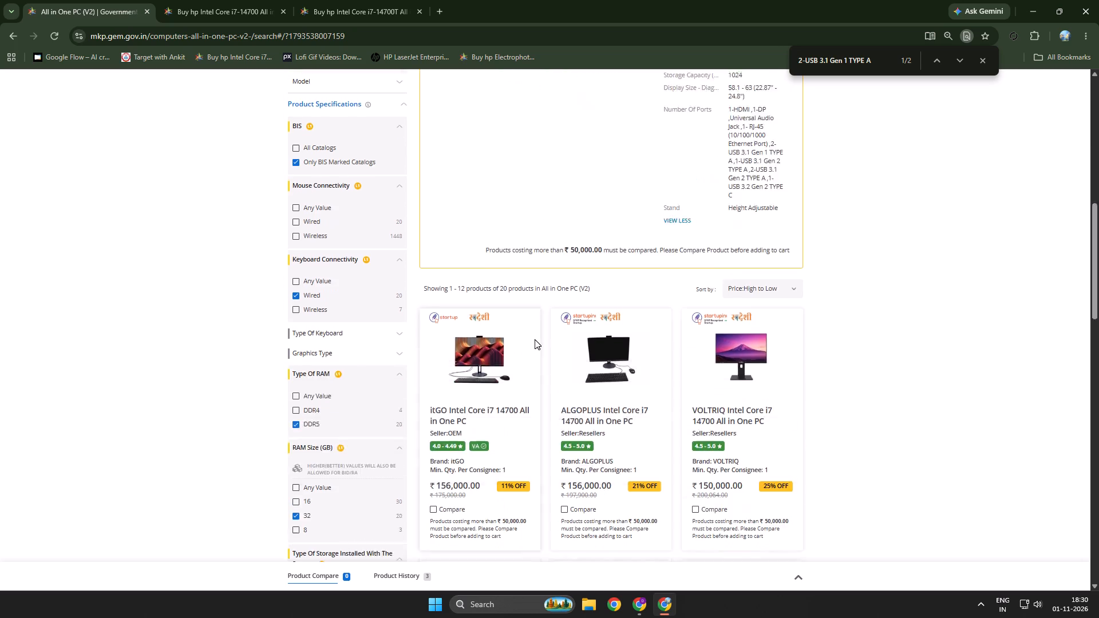
scroll(559, 332, "down", 13)
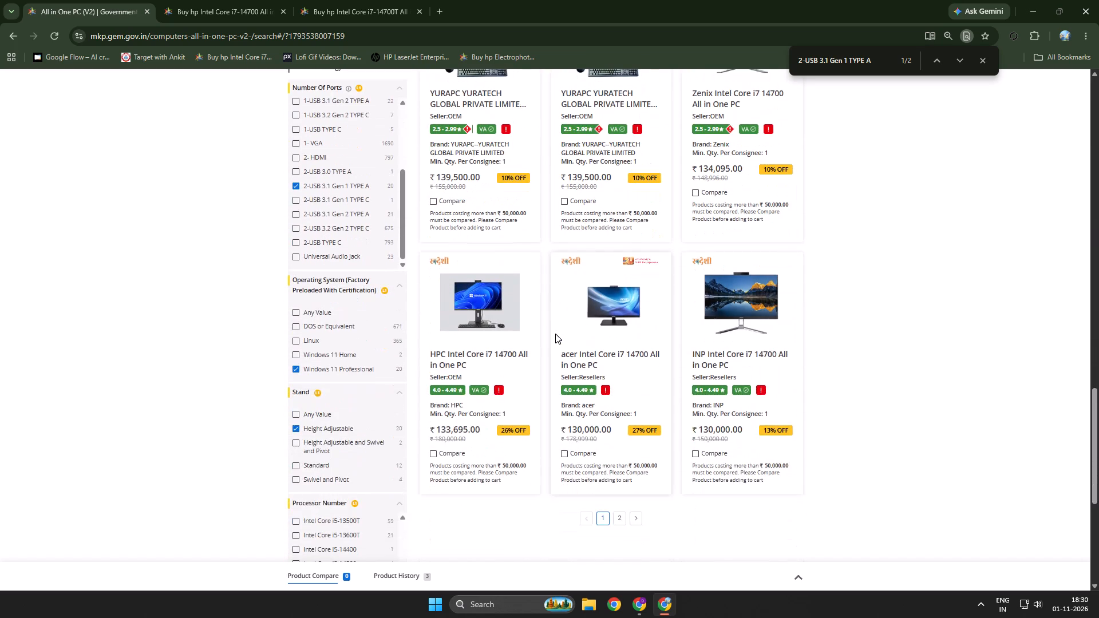
scroll(555, 334, "down", 3)
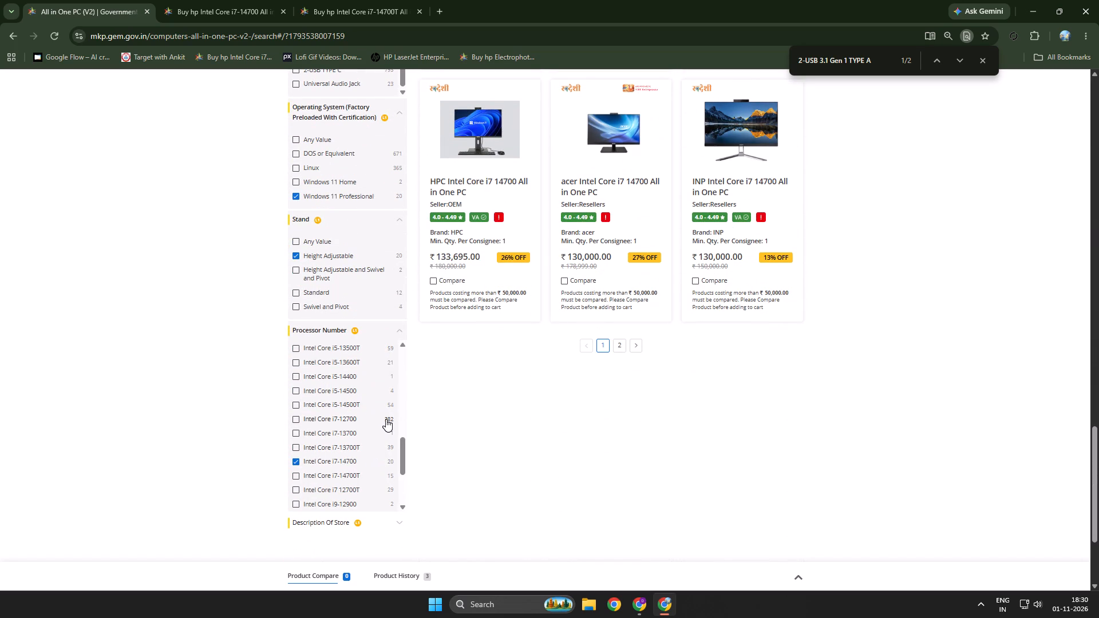
scroll(429, 394, "up", 5)
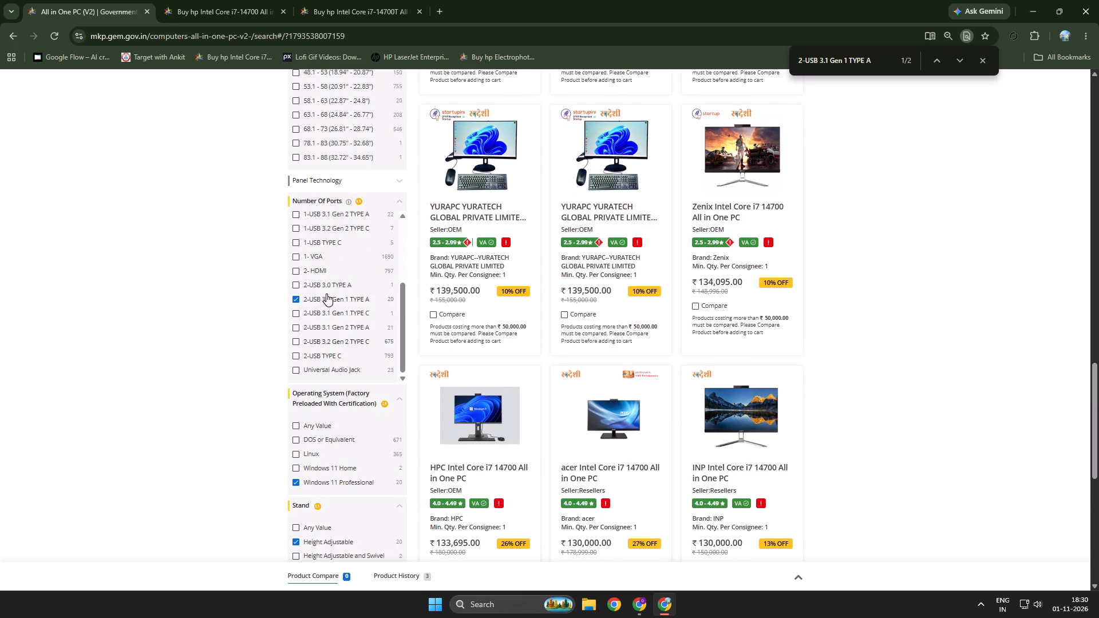
Clear all the applied filters from the All in One PC (V2) results.
scroll(314, 300, "up", 7)
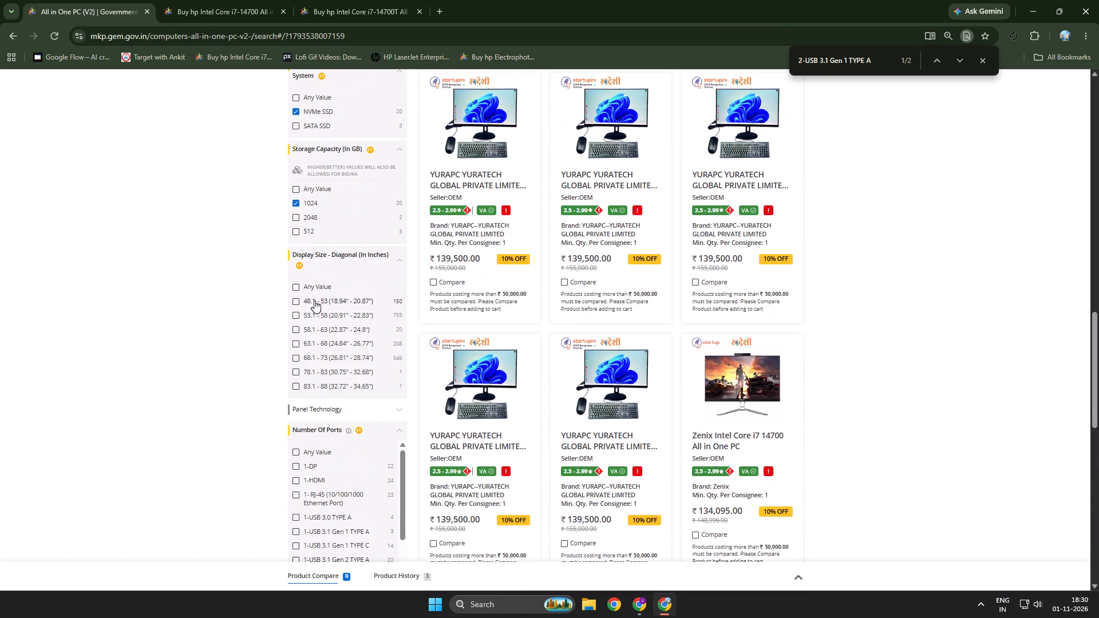
scroll(520, 279, "up", 4)
scroll(830, 221, "up", 6)
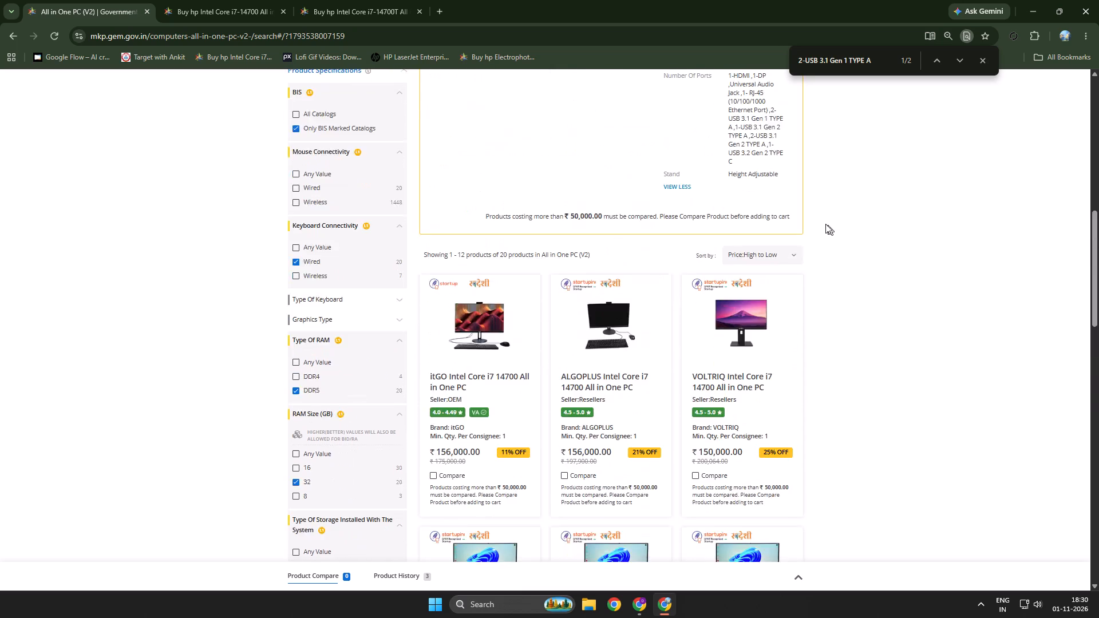
scroll(825, 224, "up", 8)
double_click(789, 272)
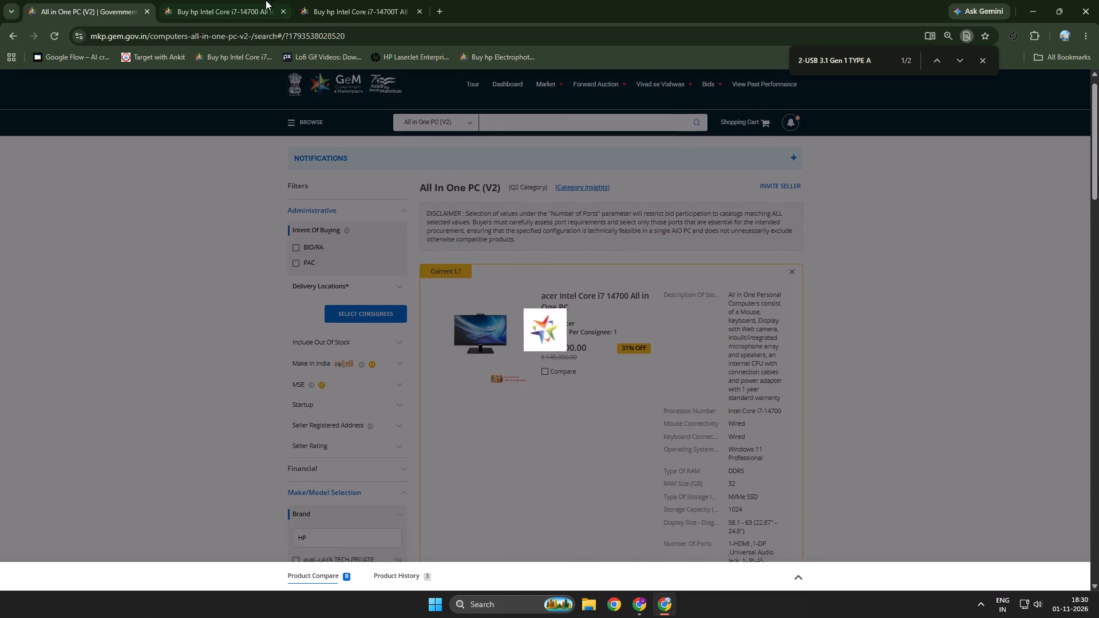
Close the hp Intel Core i7-14700 product page.
left_click(212, 0)
left_click(286, 10)
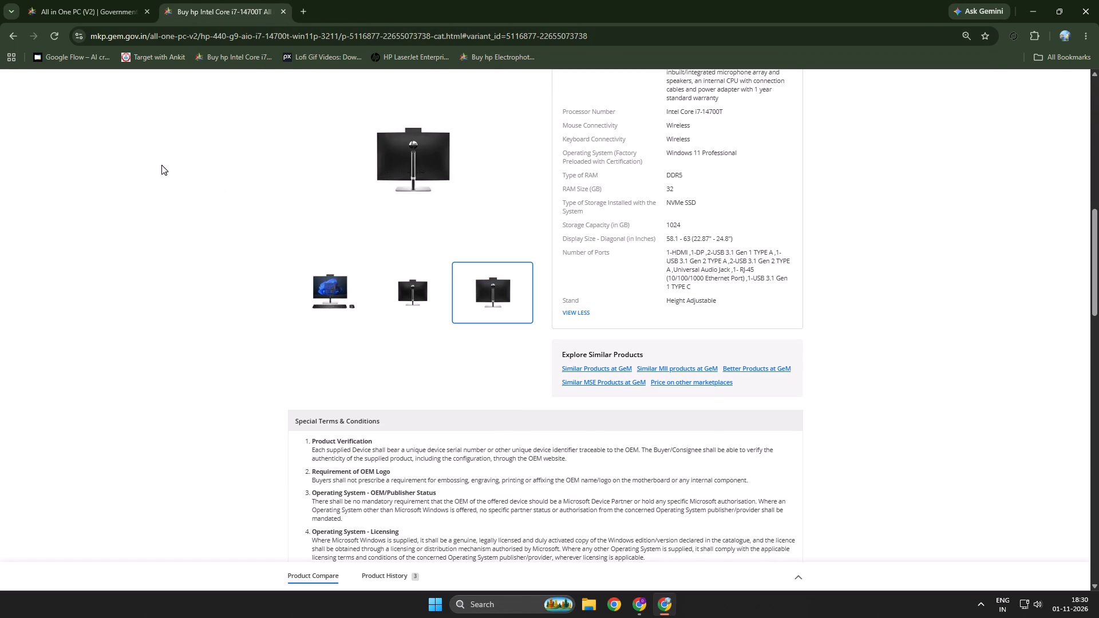
Filter the All in One PC results by the processor number Intel Core i7-14700T.
left_click(28, 0)
scroll(478, 290, "down", 20)
scroll(478, 290, "down", 4)
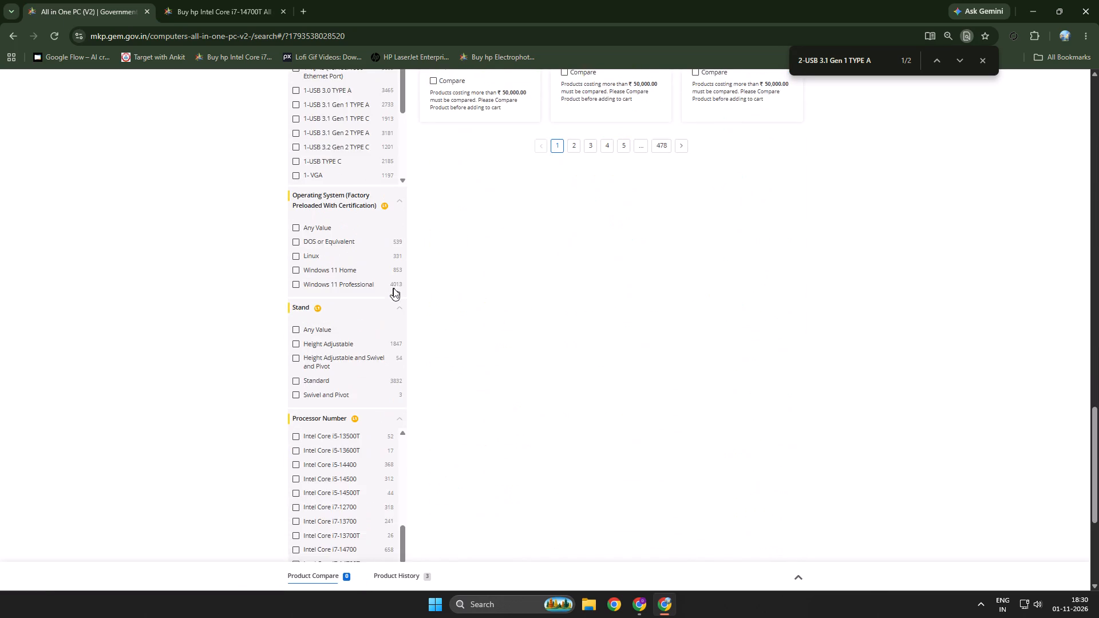
scroll(393, 288, "down", 6)
left_click(364, 306)
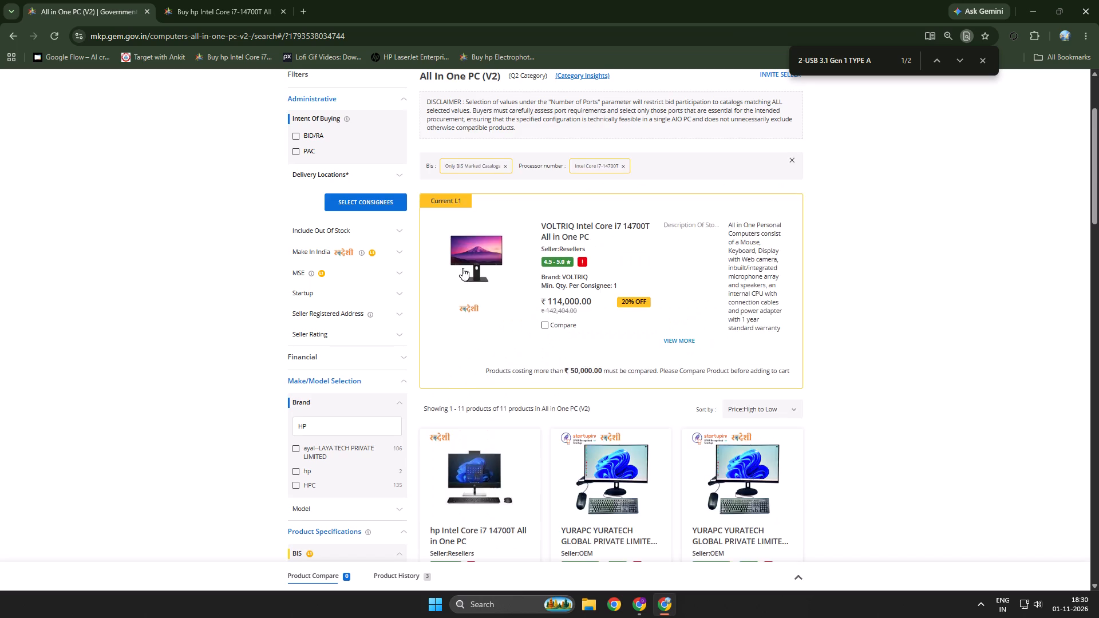
Filter the results by Wireless mouse connectivity.
scroll(397, 278, "down", 5)
scroll(325, 248, "down", 5)
scroll(349, 251, "up", 3)
left_click(338, 263)
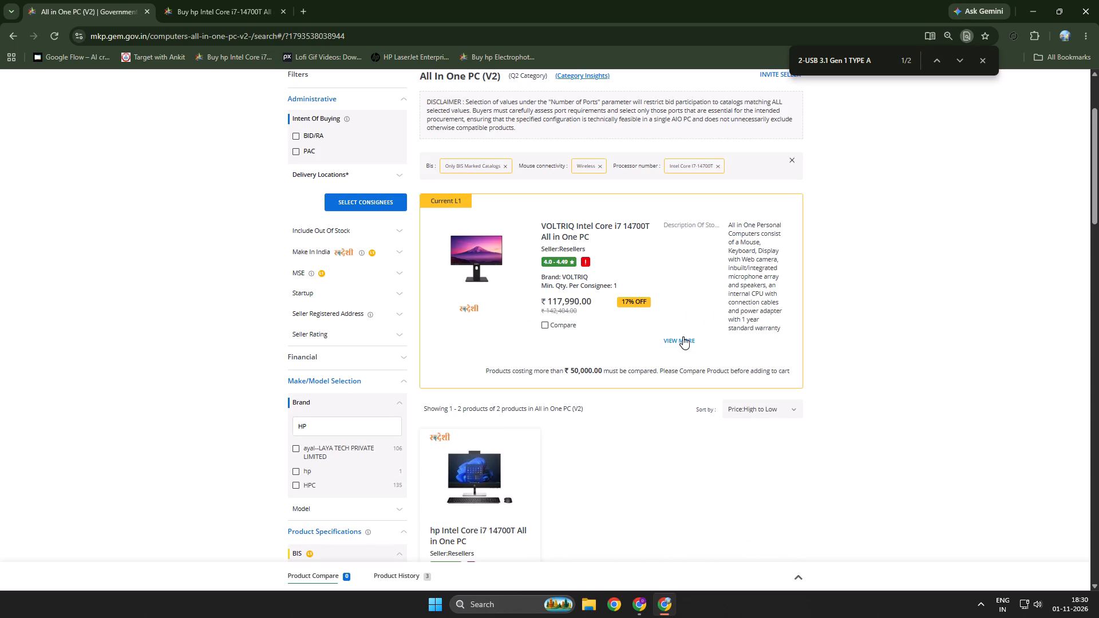
Expand the Current L1 VOLTRIQ product's full specifications and review them along with the listed products.
left_click(683, 336)
scroll(631, 330, "down", 8)
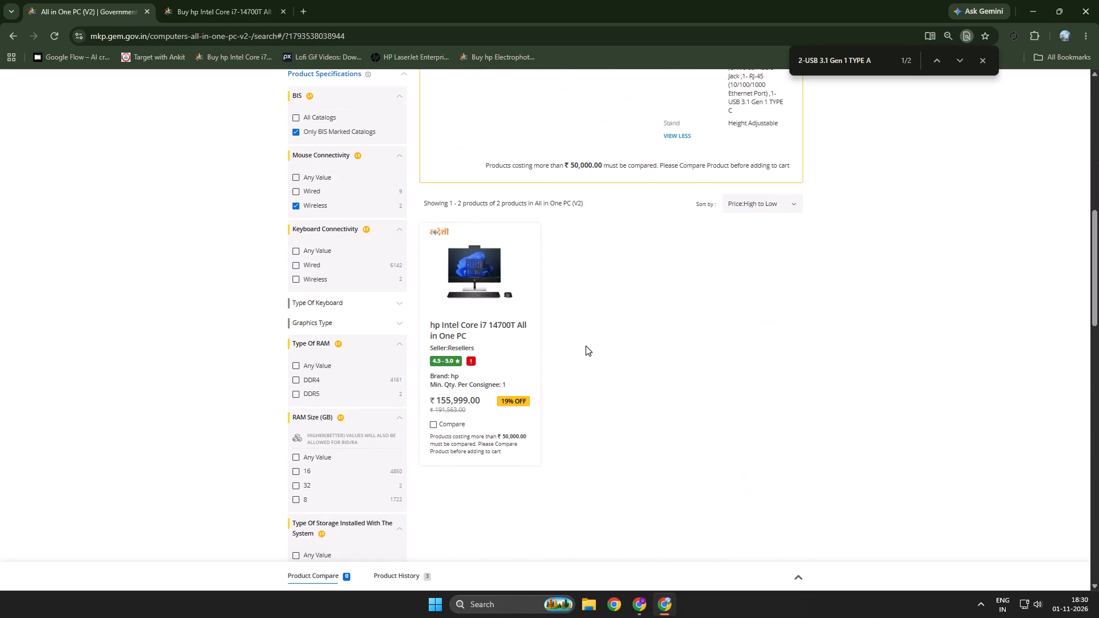
Open the listed hp Intel Core i7 14700T product, close the duplicate page, and review the already open product page before returning to the results.
left_click(475, 284, "ctrl")
left_click(377, 1)
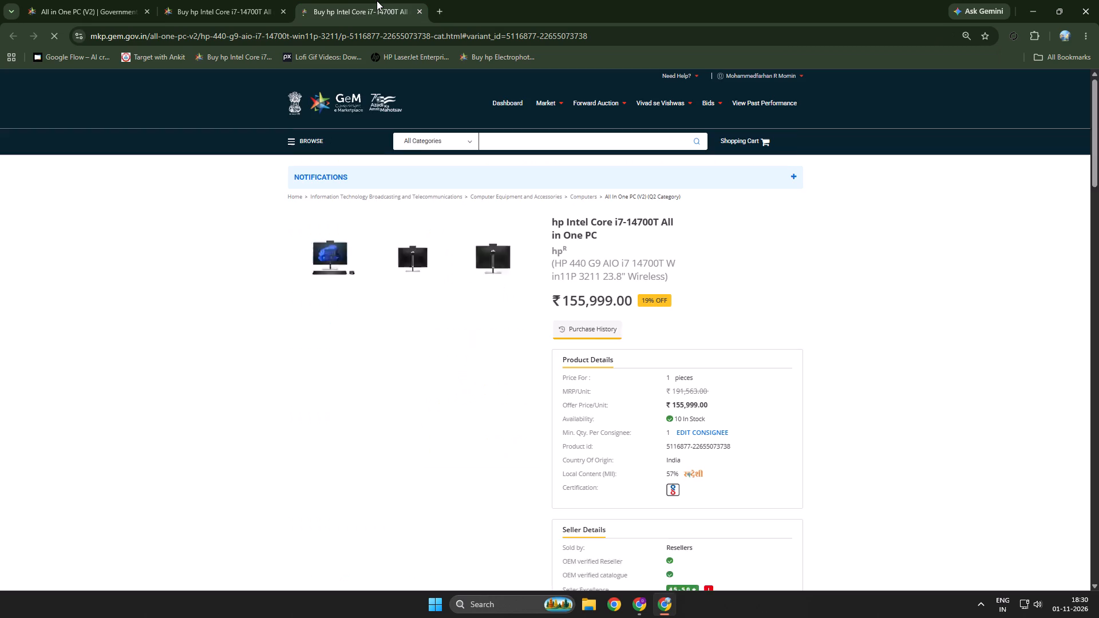
left_click(420, 11)
scroll(538, 217, "up", 4)
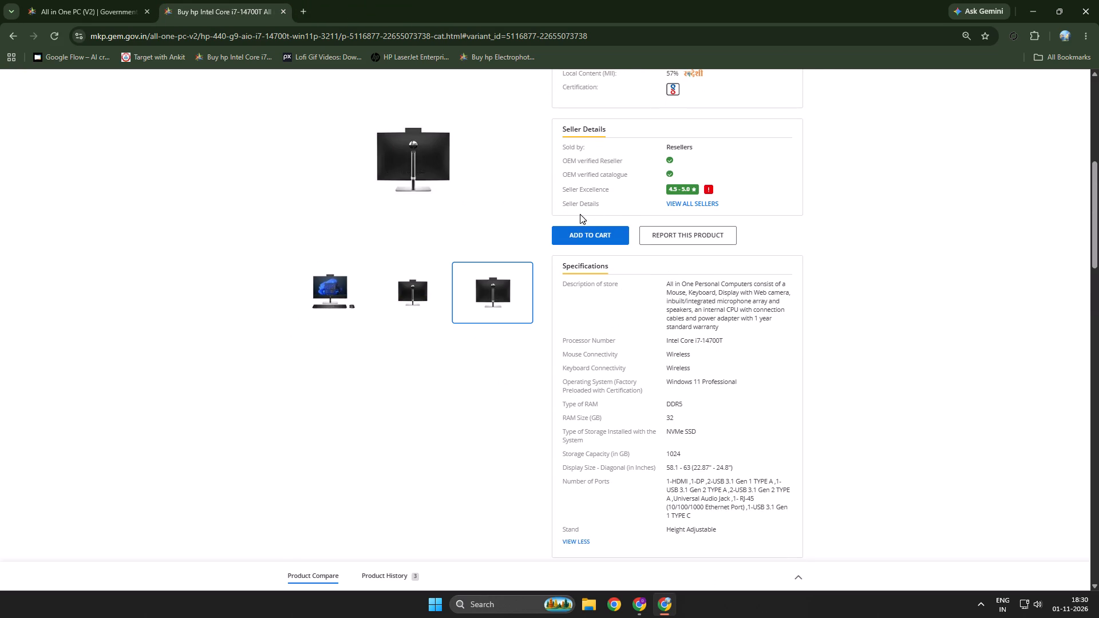
scroll(482, 209, "up", 4)
left_click(88, 0)
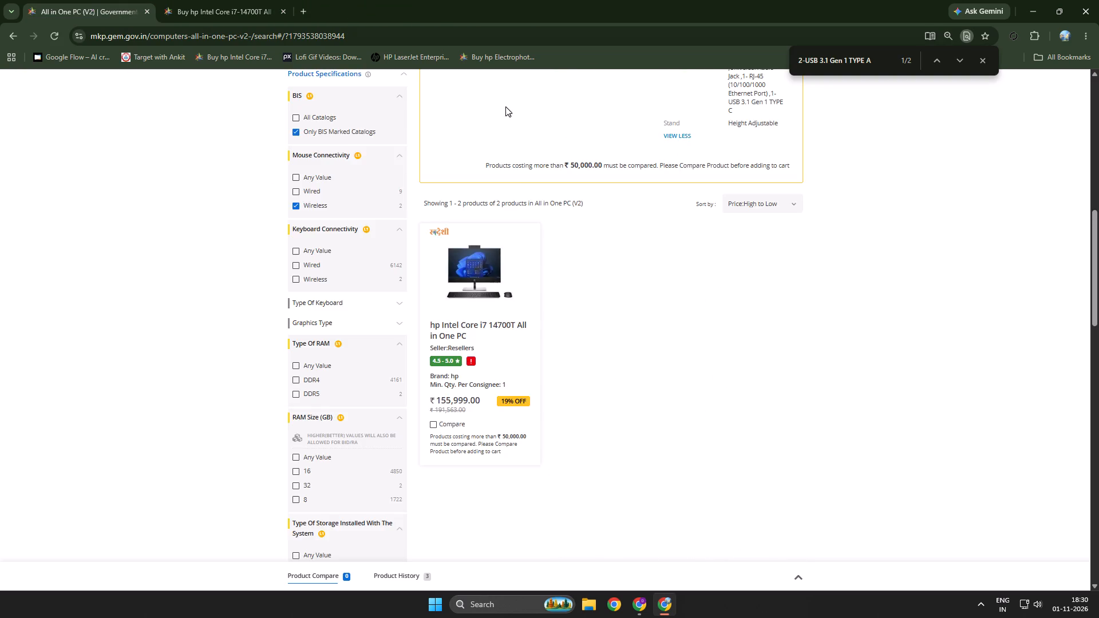
Copy the VOLTRIQ product's complete Number Of Ports text and search for it on the hp i7-14700T product page.
scroll(695, 190, "up", 3)
left_click_drag(749, 282, 715, 222)
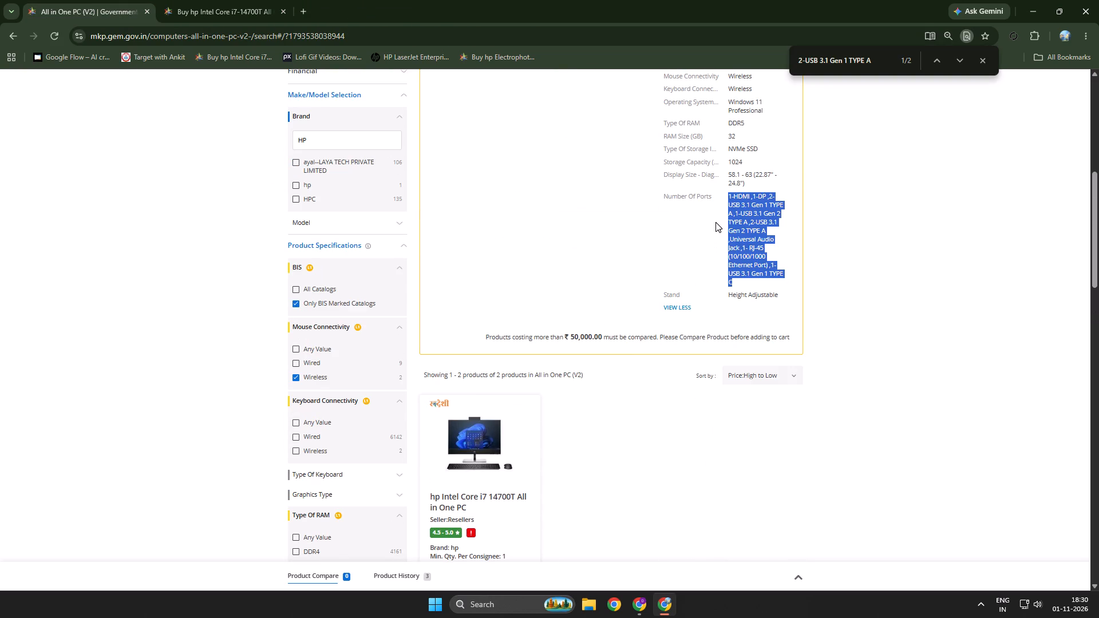
key("ctrl+c")
left_click(238, 0)
key("ctrl+f")
key("ctrl+v")
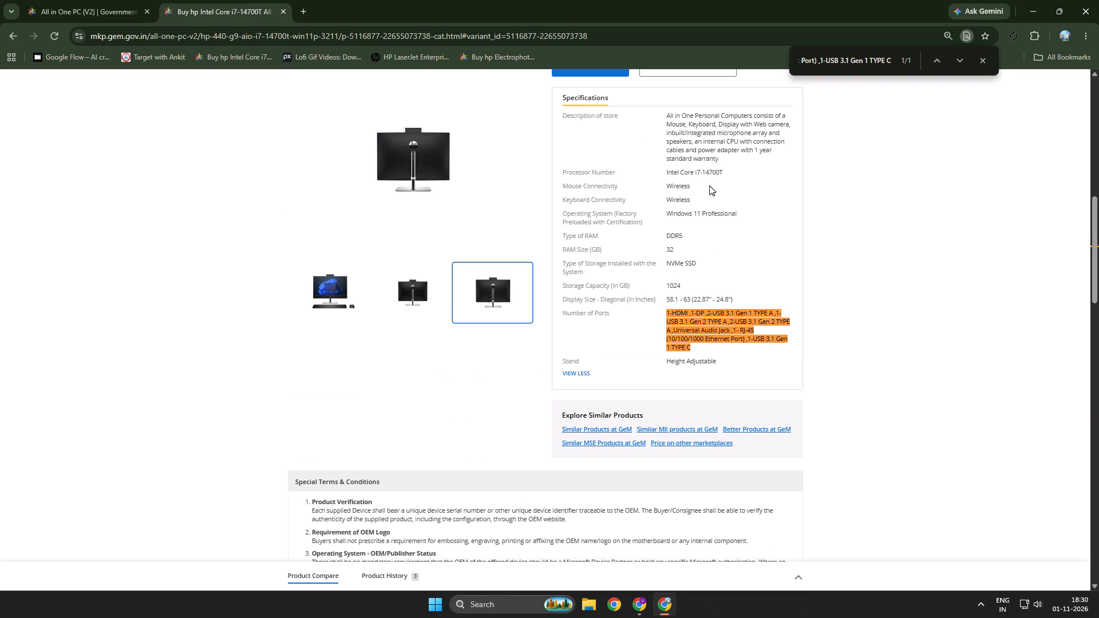
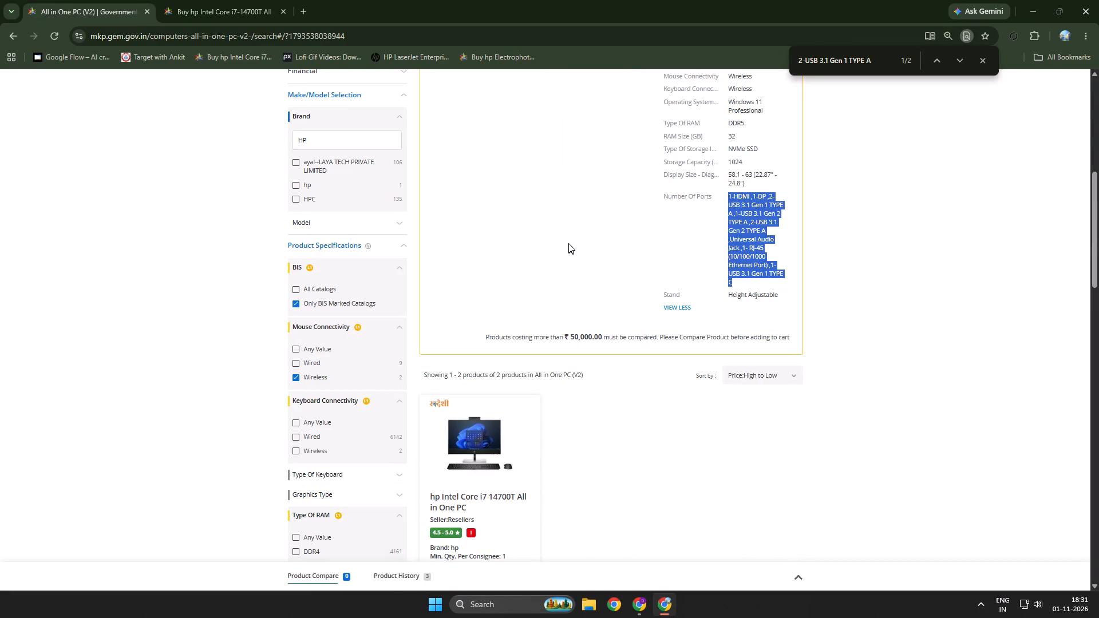
Compare the hp Intel Core i7-14700T product's specifications with the Current L1 VOLTRIQ product, listed results and filter options.
left_click(237, 0)
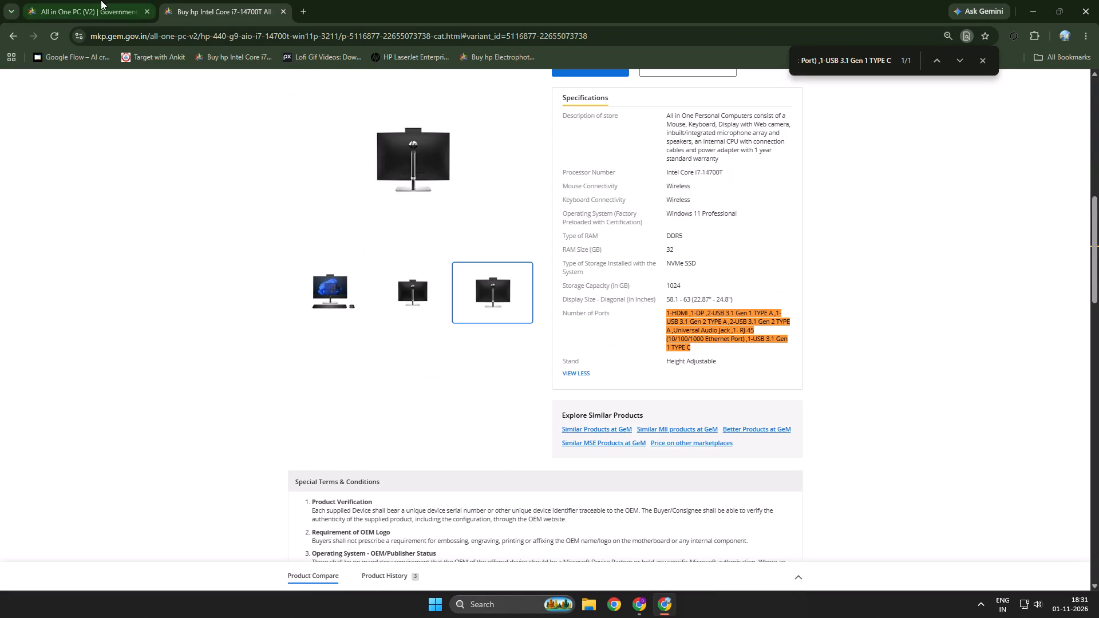
left_click(96, 0)
scroll(485, 332, "up", 1)
scroll(494, 360, "down", 3)
scroll(758, 216, "up", 8)
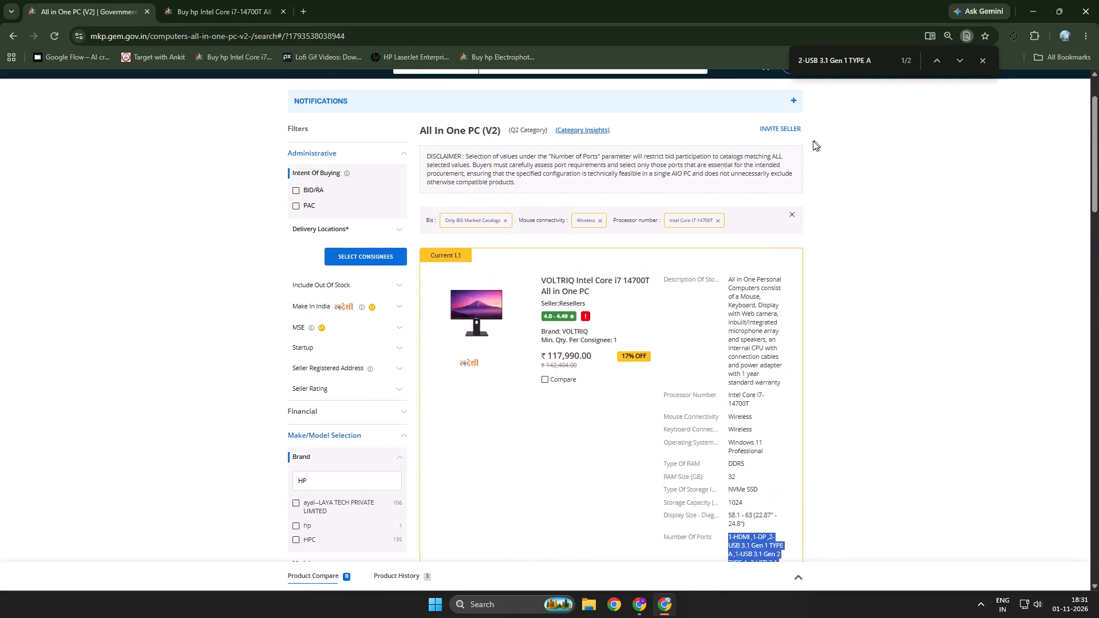
scroll(813, 141, "up", 2)
scroll(523, 305, "down", 19)
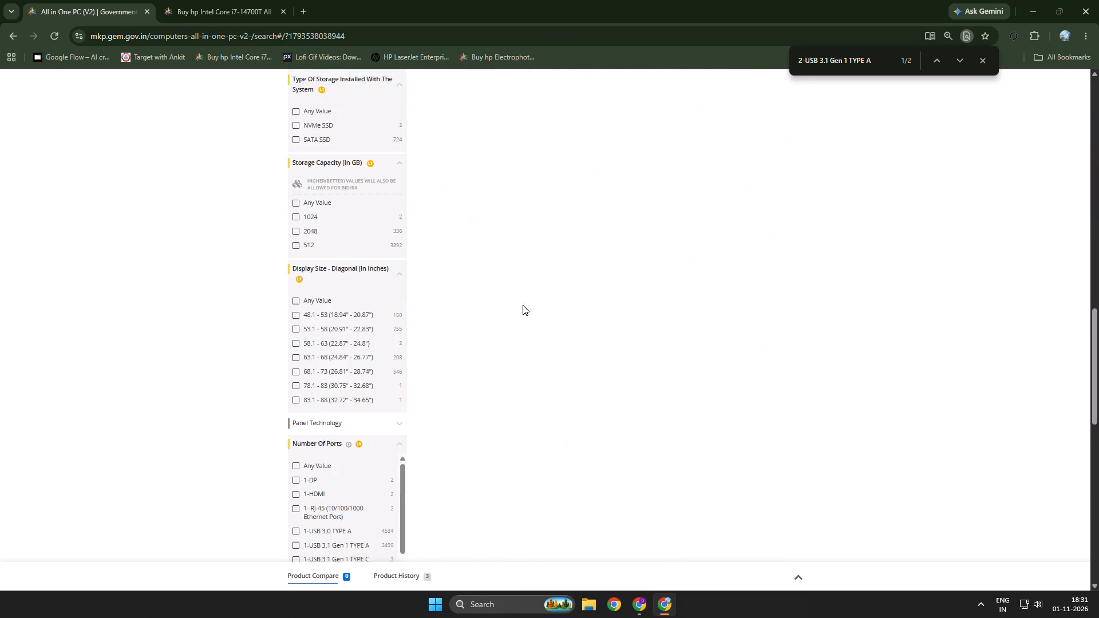
scroll(335, 203, "up", 6)
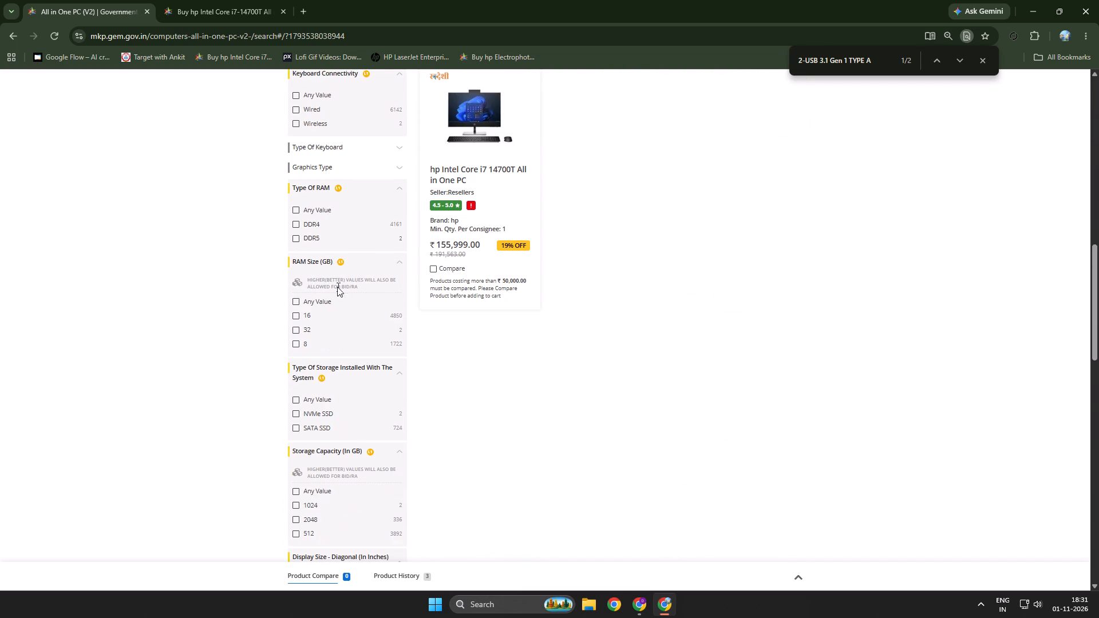
Filter the results by a RAM size of 32 GB.
left_click(339, 325)
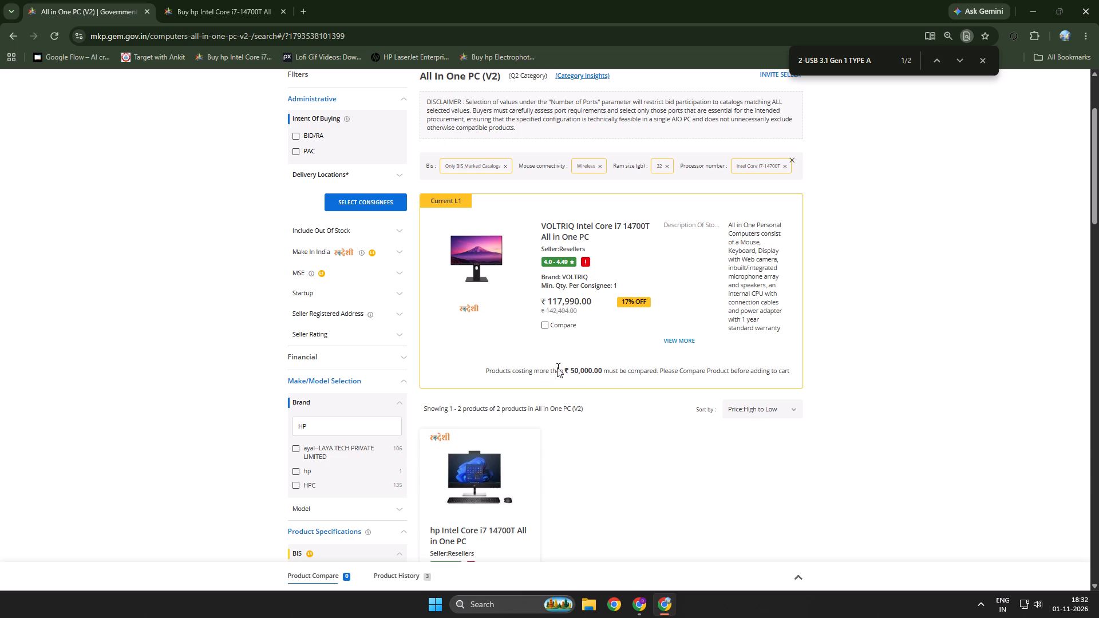
Remove the Wireless mouse connectivity and Intel Core i7-14700T processor number filters from the applied filters.
left_click(602, 165)
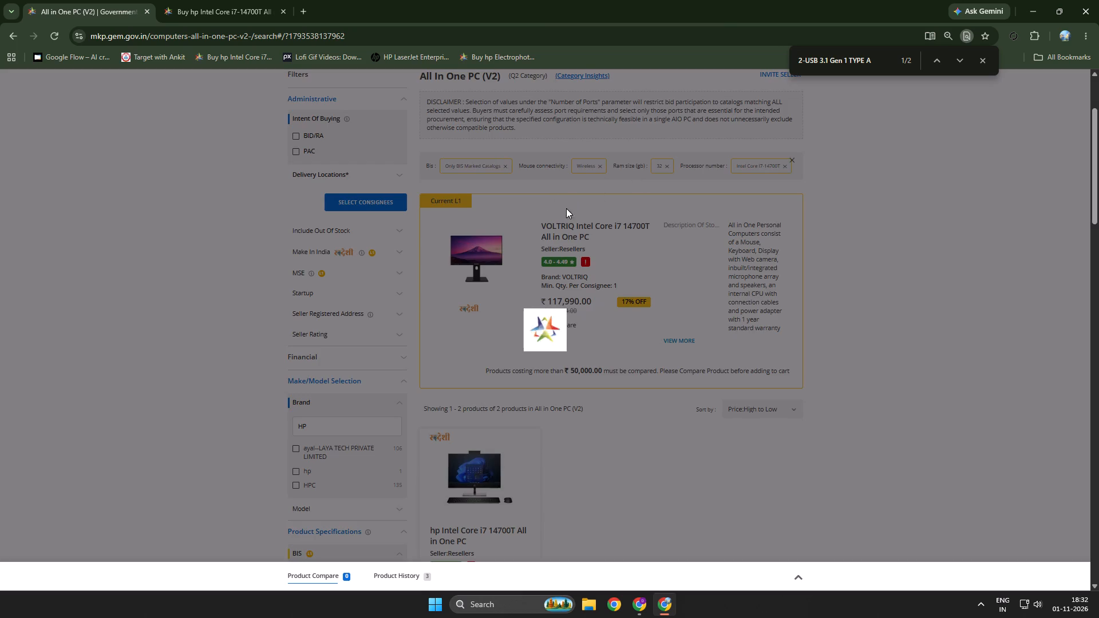
scroll(532, 236, "down", 4)
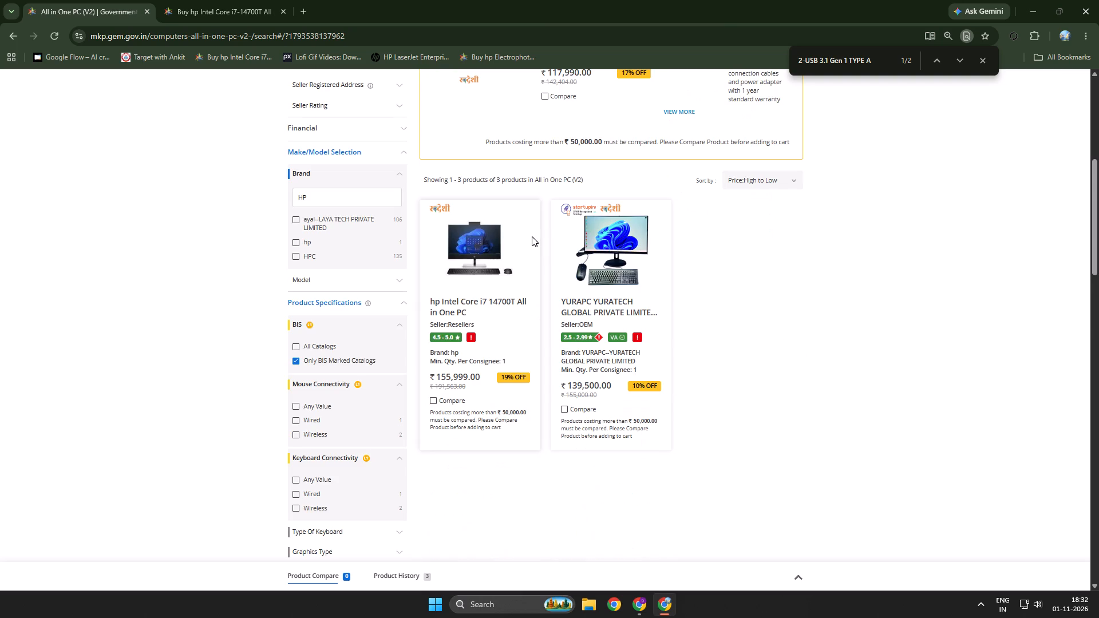
scroll(628, 209, "up", 5)
left_click(690, 223)
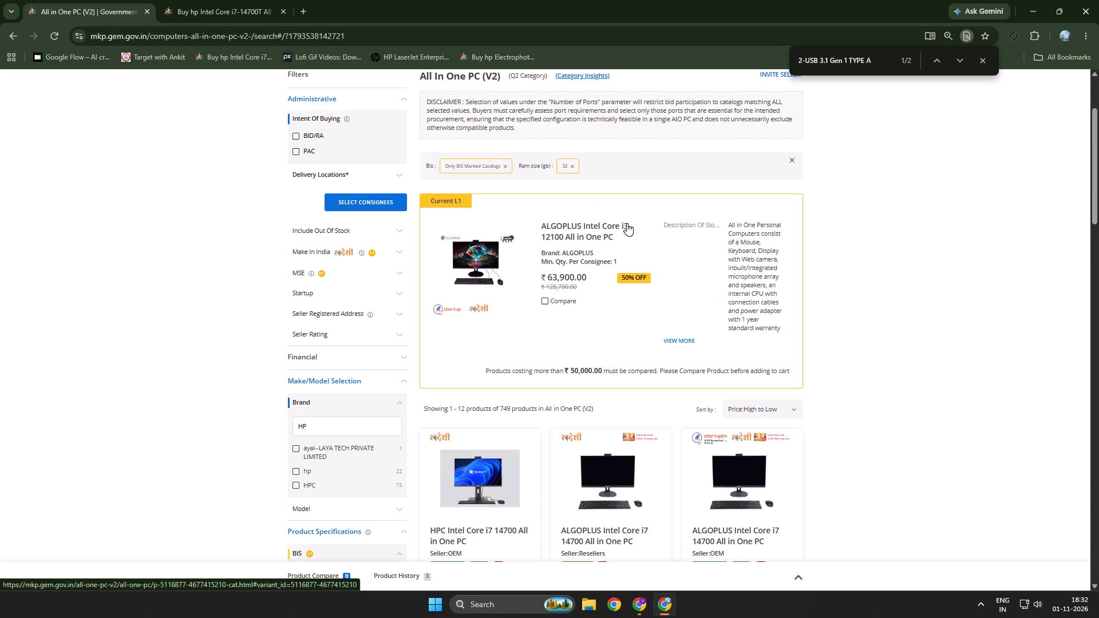
Filter the 32 GB listings by RAM type DDR5.
scroll(627, 223, "down", 5)
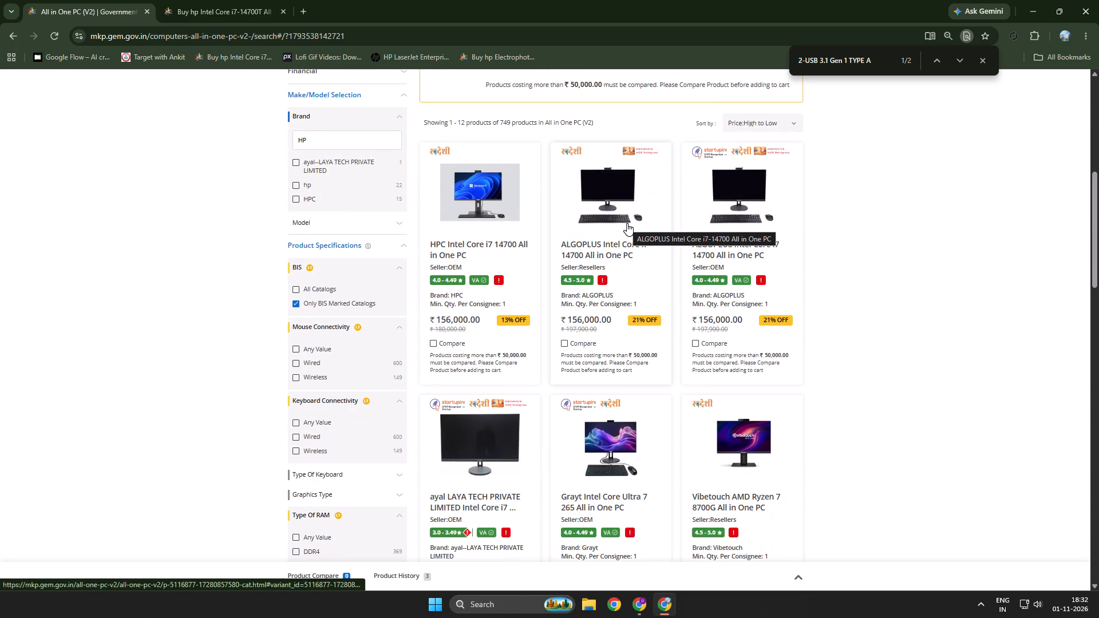
scroll(626, 223, "down", 4)
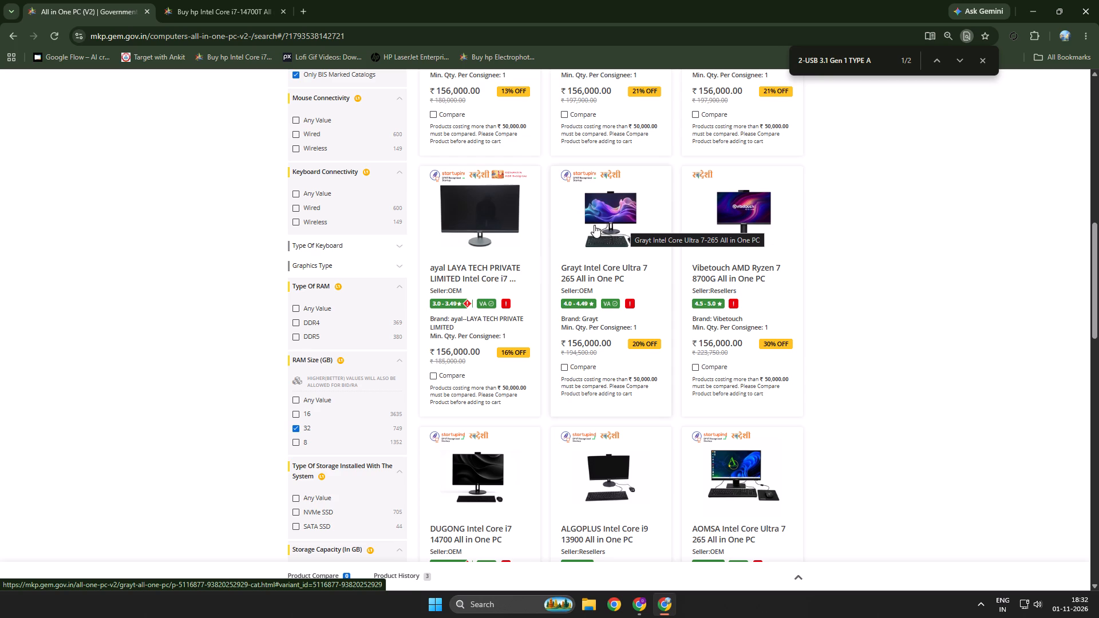
left_click(319, 334)
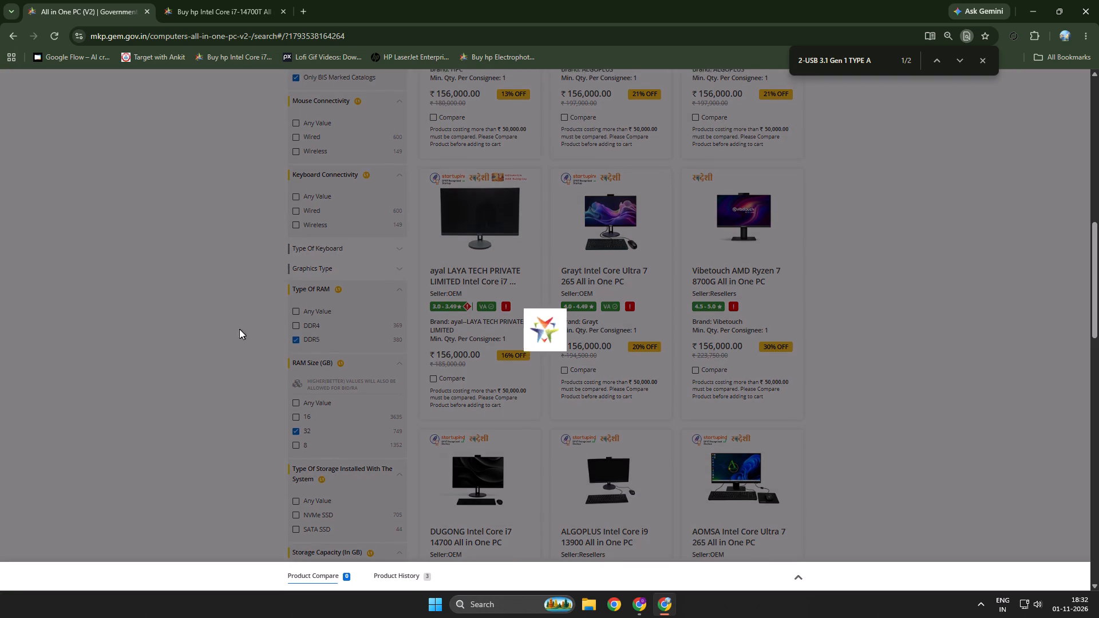
Add the 8 GB RAM size filter and clear the 32 GB one, keeping DDR5 selected.
scroll(252, 314, "down", 5)
scroll(336, 427, "down", 3)
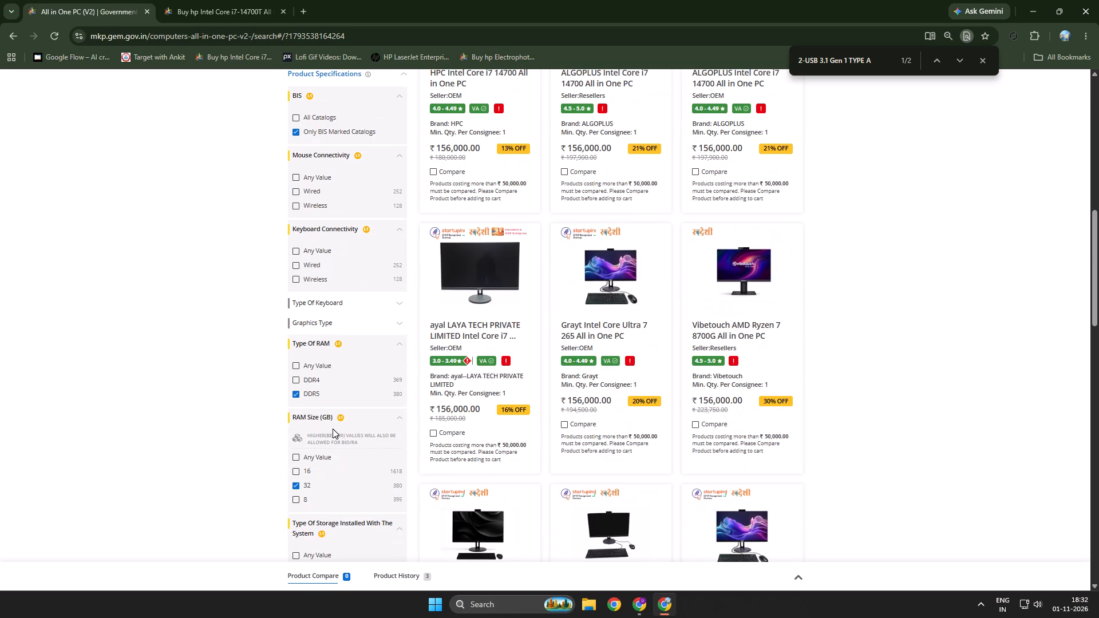
left_click(315, 500)
scroll(314, 486, "down", 7)
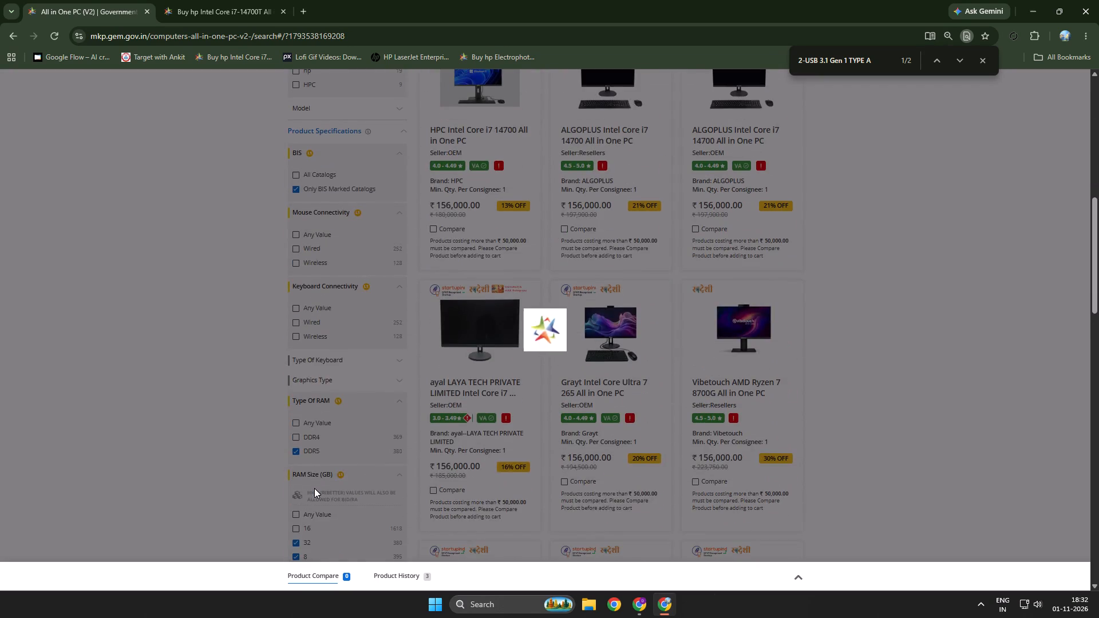
scroll(317, 511, "down", 2)
left_click(331, 426)
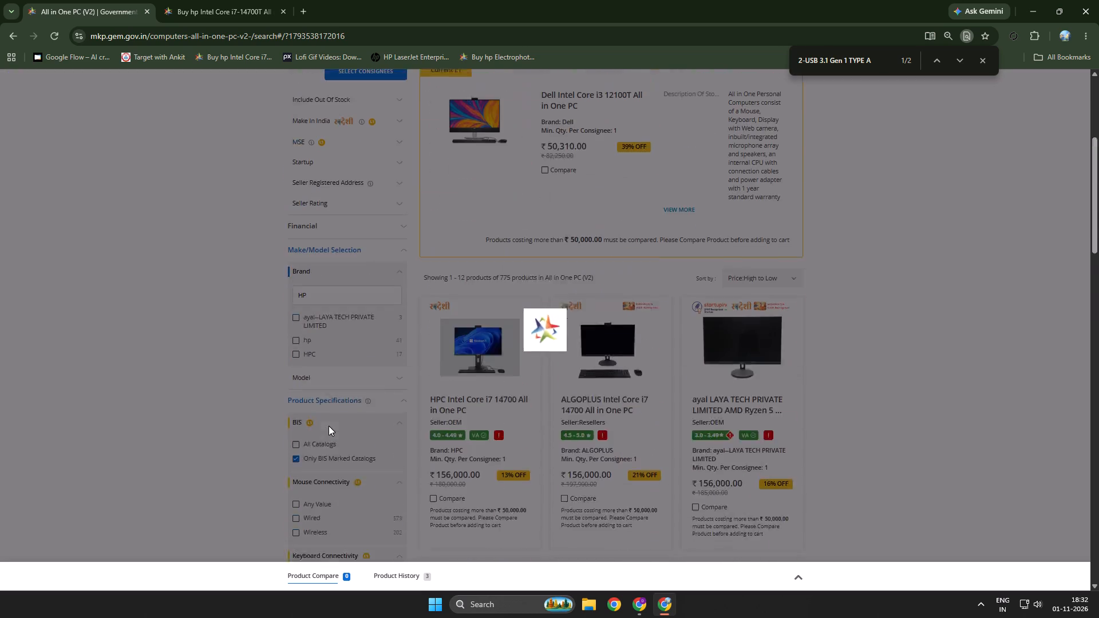
scroll(425, 343, "down", 3)
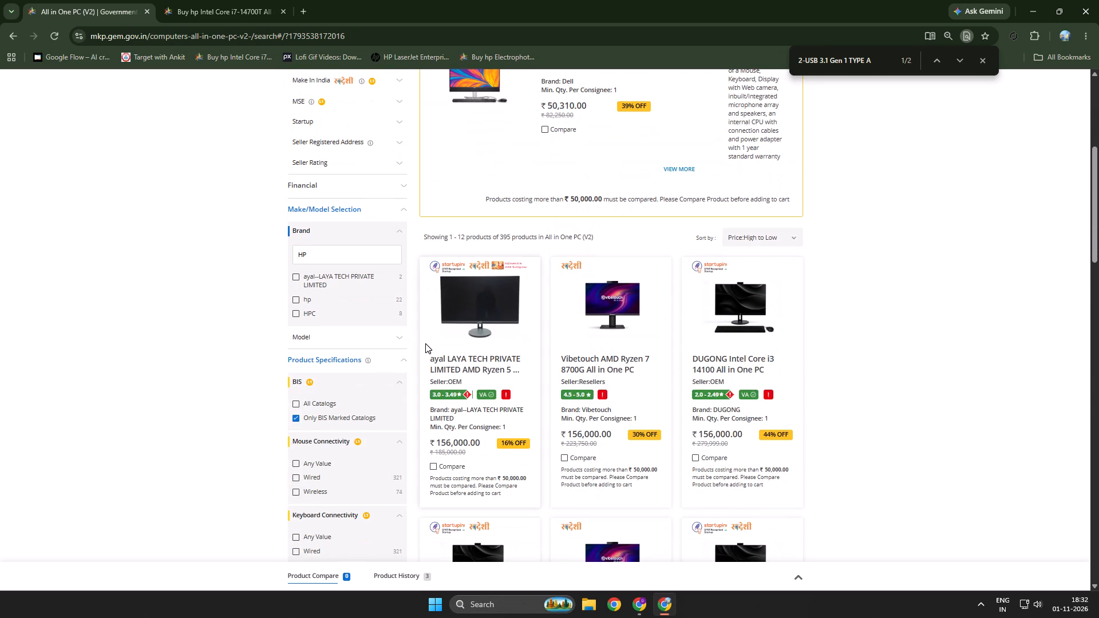
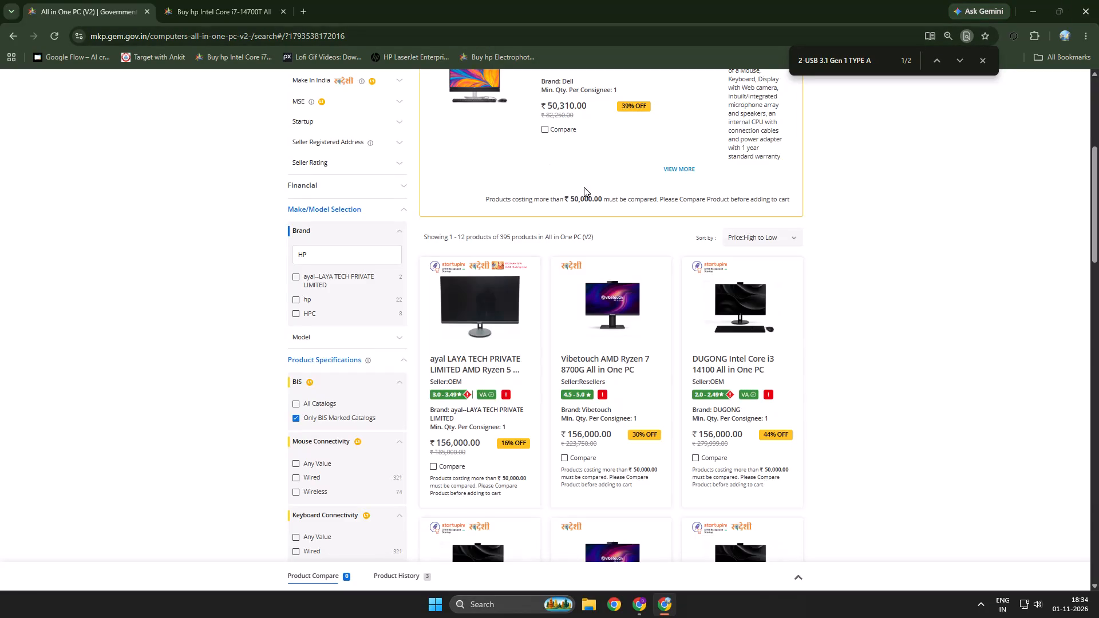
Filter the All in One PC results by the hp brand, keeping the DDR5 and 8 GB RAM filters.
scroll(584, 187, "down", 4)
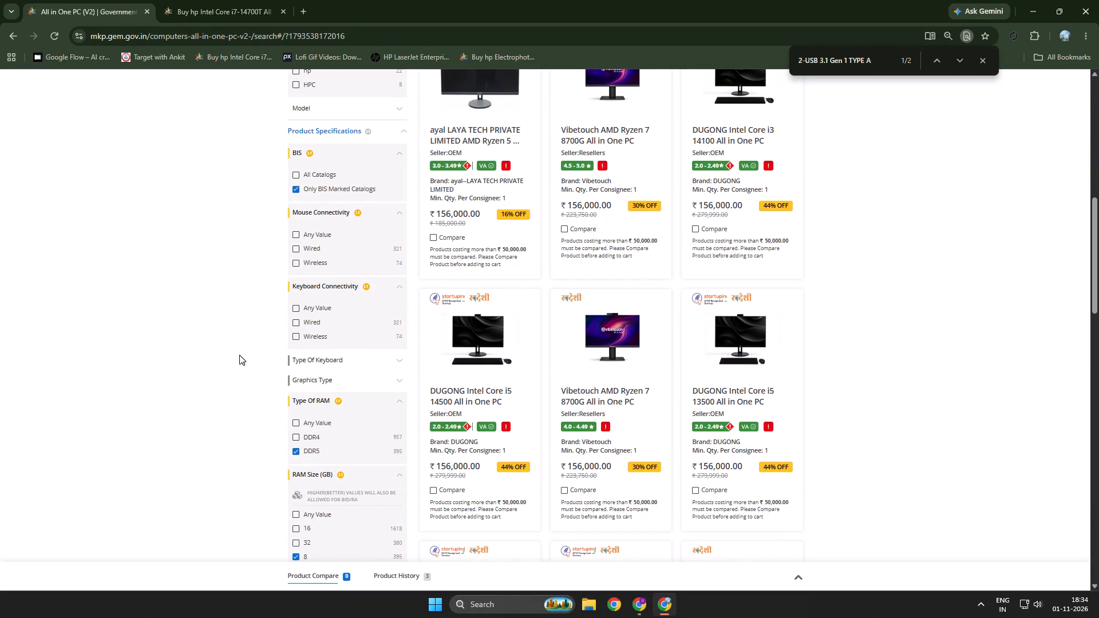
scroll(363, 253, "up", 5)
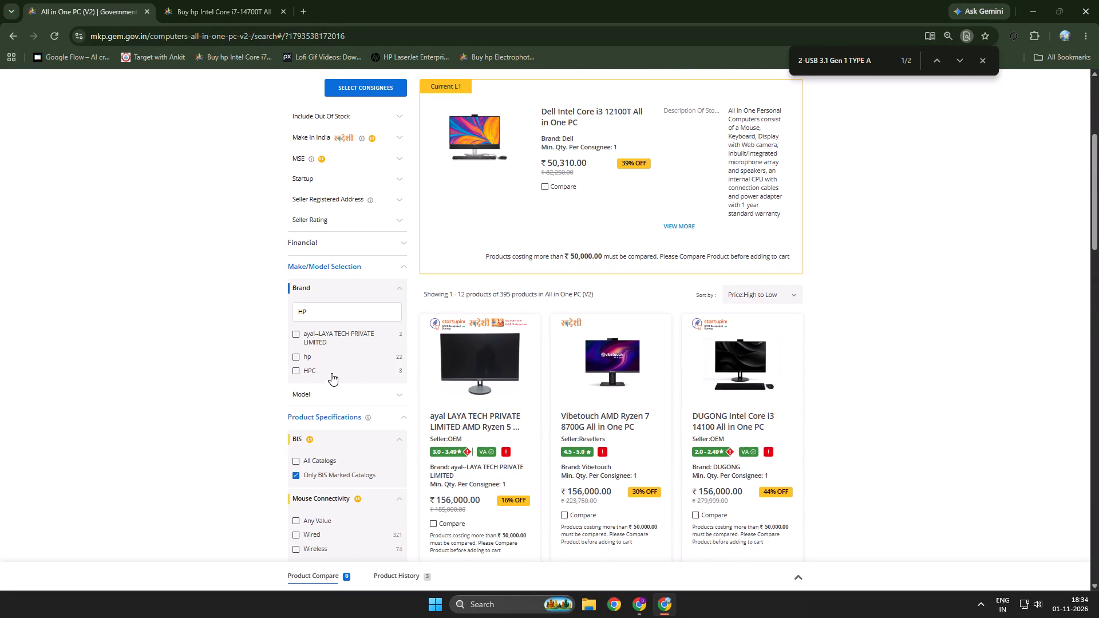
left_click(336, 357)
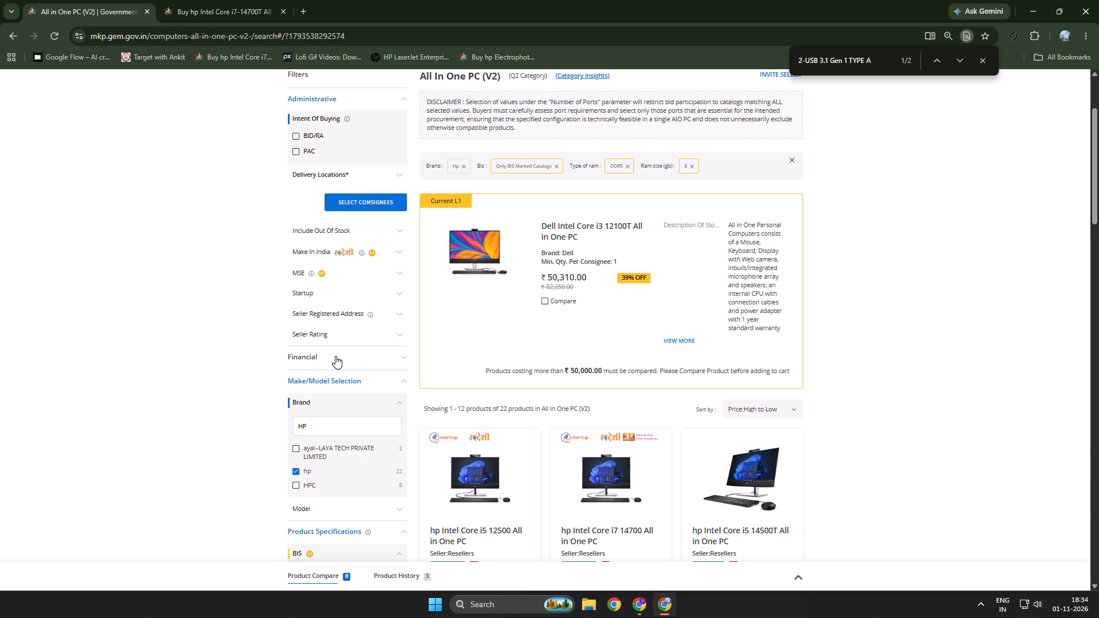
scroll(321, 390, "down", 4)
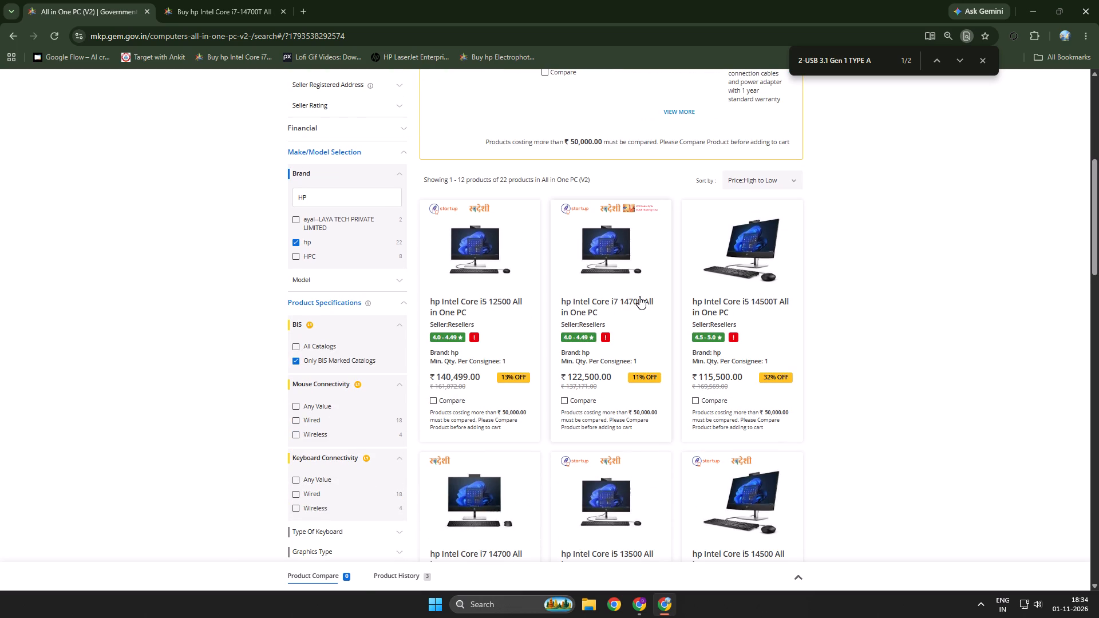
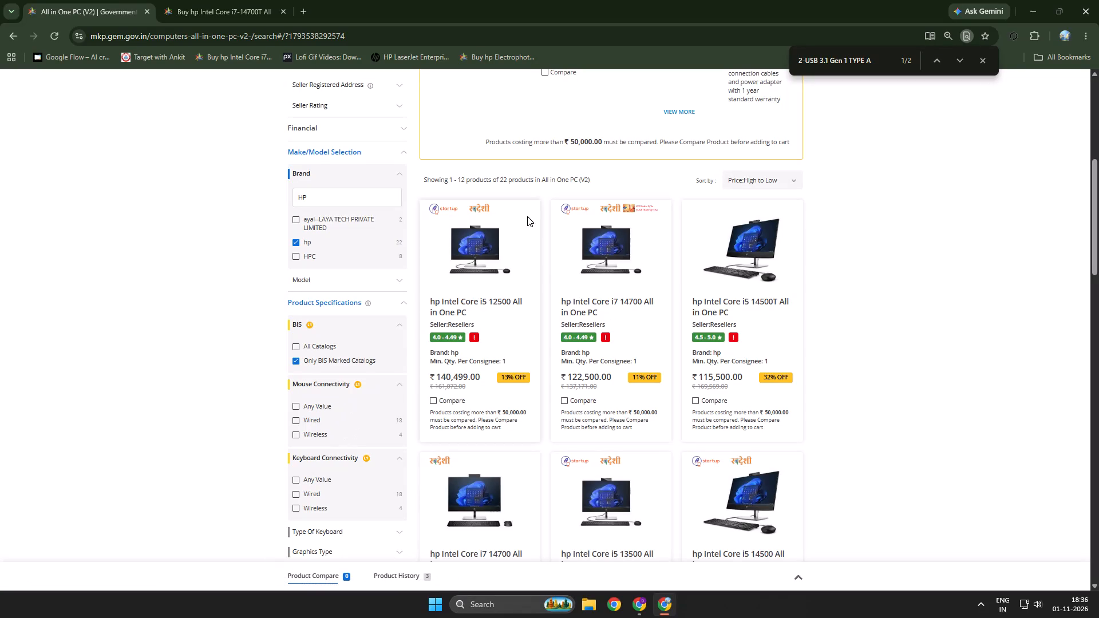
View the hp Intel Core i5 12500 product page, and close it along with the hp Intel Core i7-14700T page.
left_click(486, 245, "ctrl")
left_click(227, 0)
double_click(282, 9)
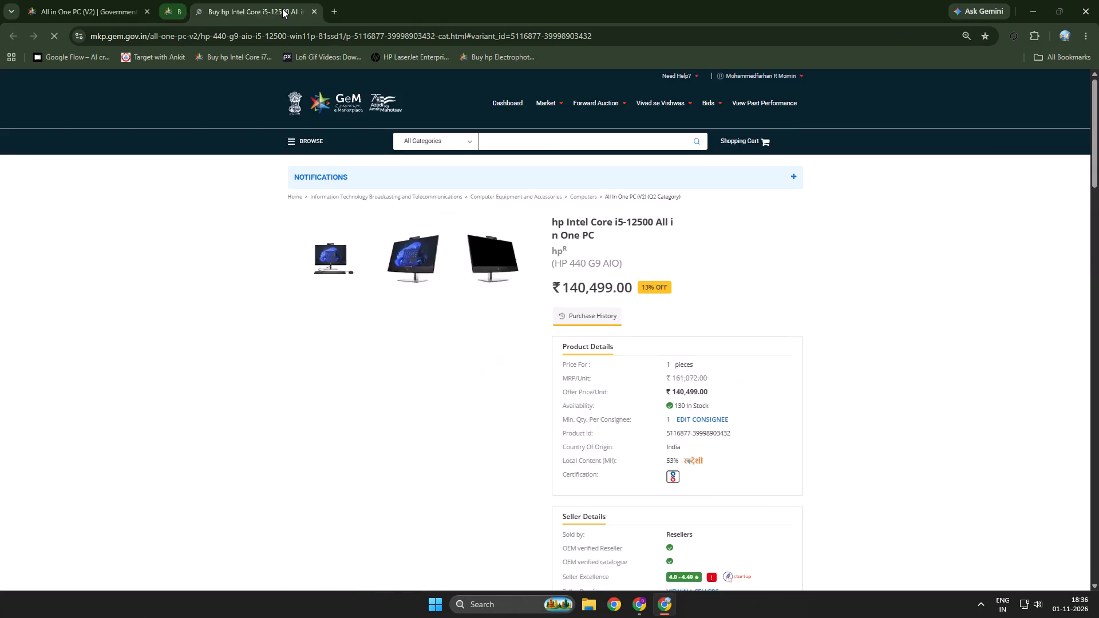
Clear all applied brand, BIS, RAM type and RAM size filters from the All in One PC results.
scroll(525, 261, "up", 5)
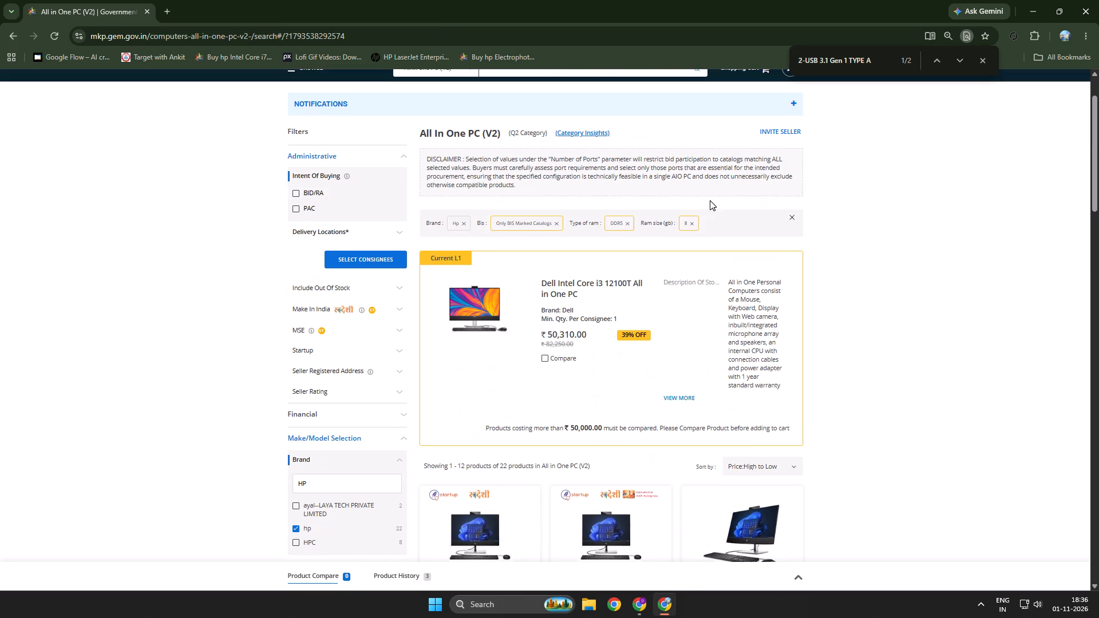
left_click(794, 211)
left_click(789, 219)
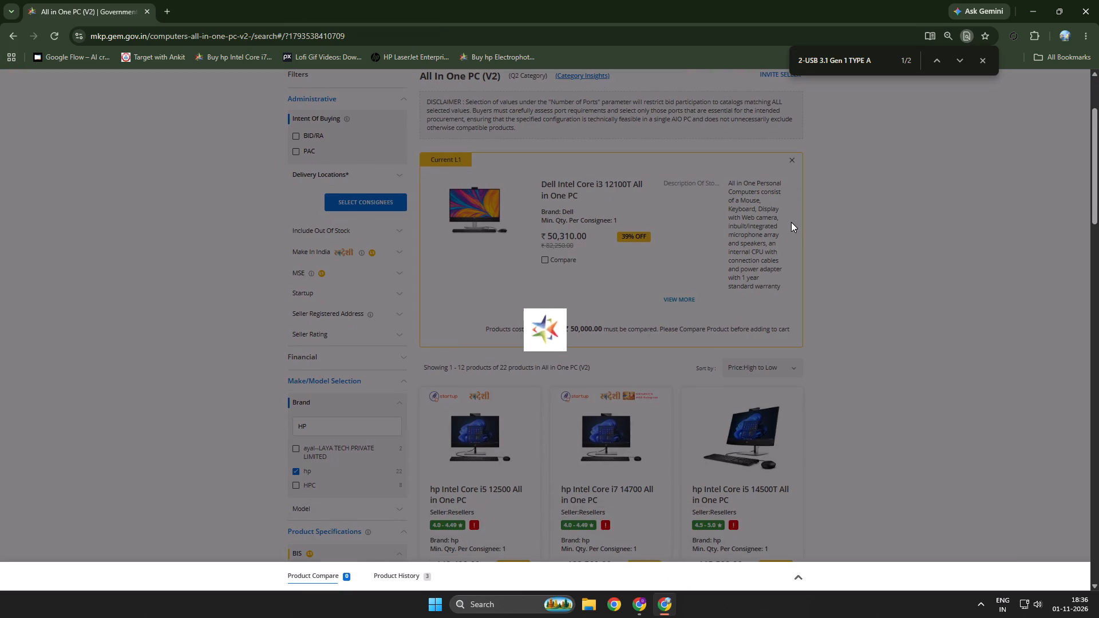
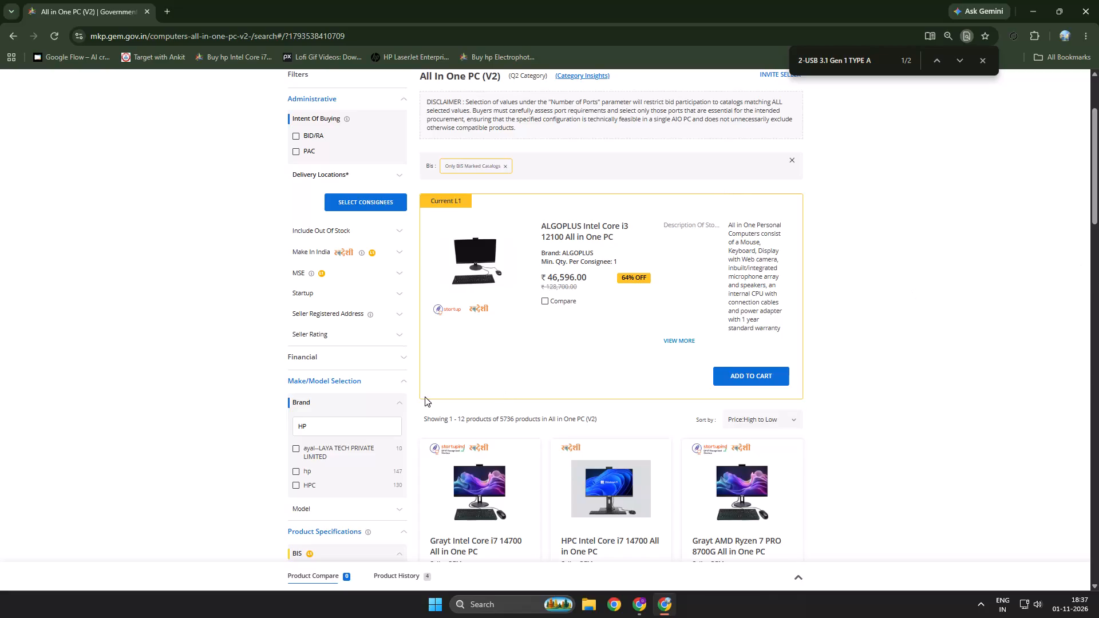
Filter the BIS-marked All in One PC results by a RAM size of 32 GB and browse the listed products.
scroll(592, 320, "down", 4)
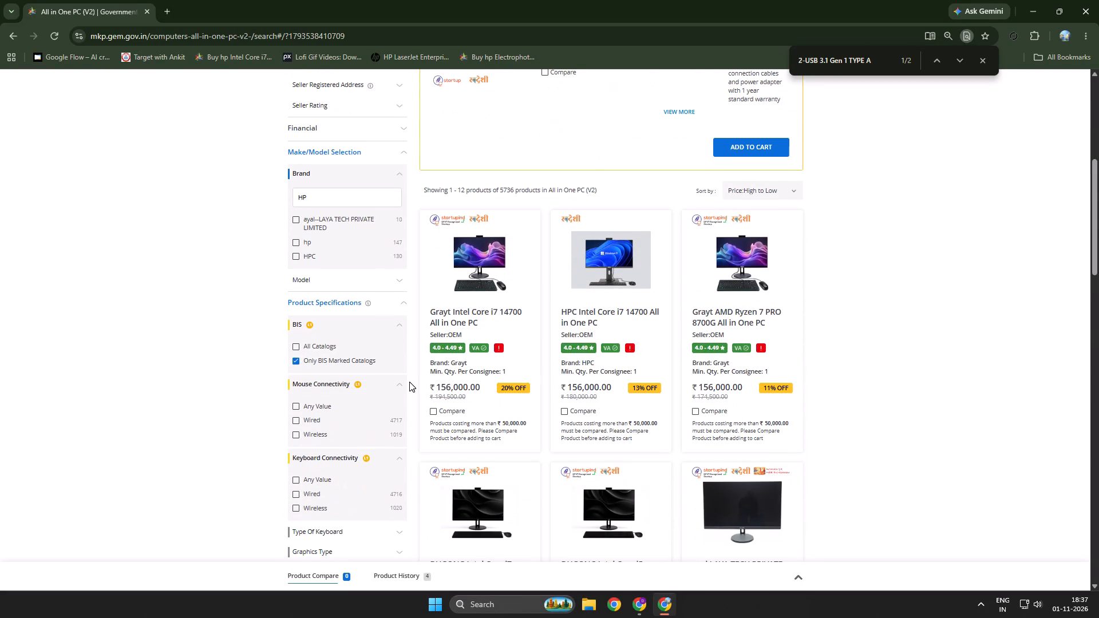
scroll(409, 382, "down", 5)
left_click(327, 425)
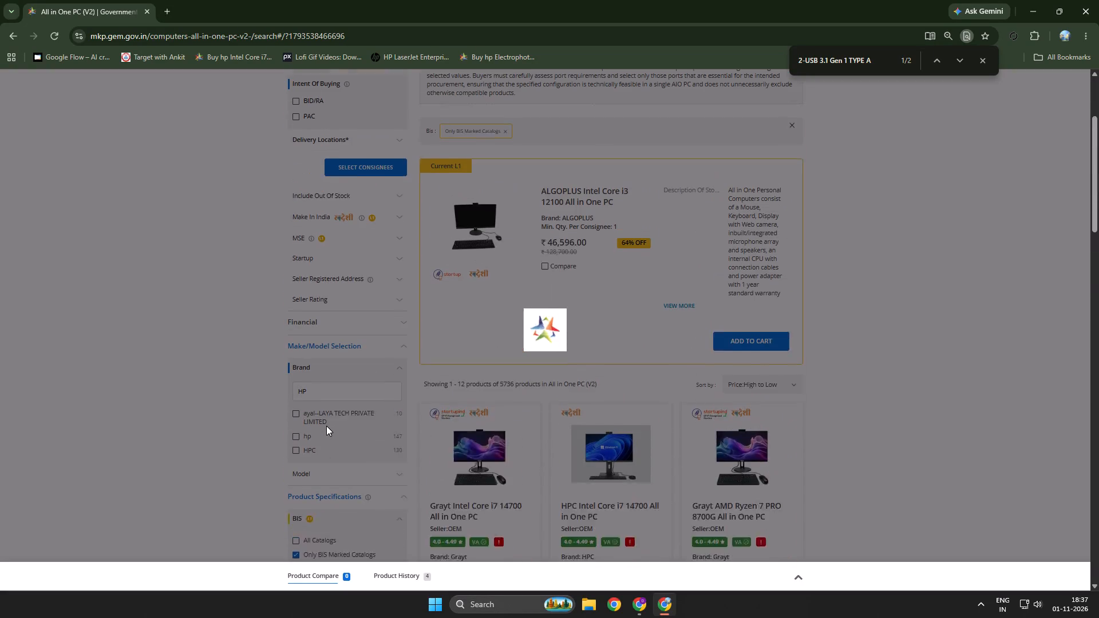
scroll(447, 301, "down", 5)
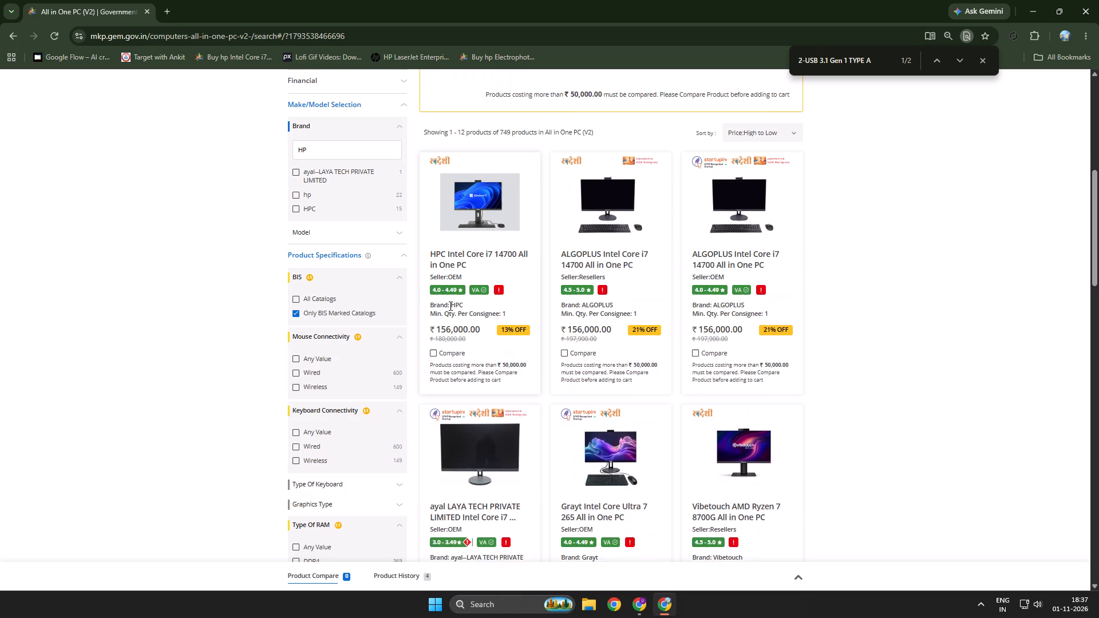
scroll(506, 269, "down", 9)
scroll(519, 314, "down", 4)
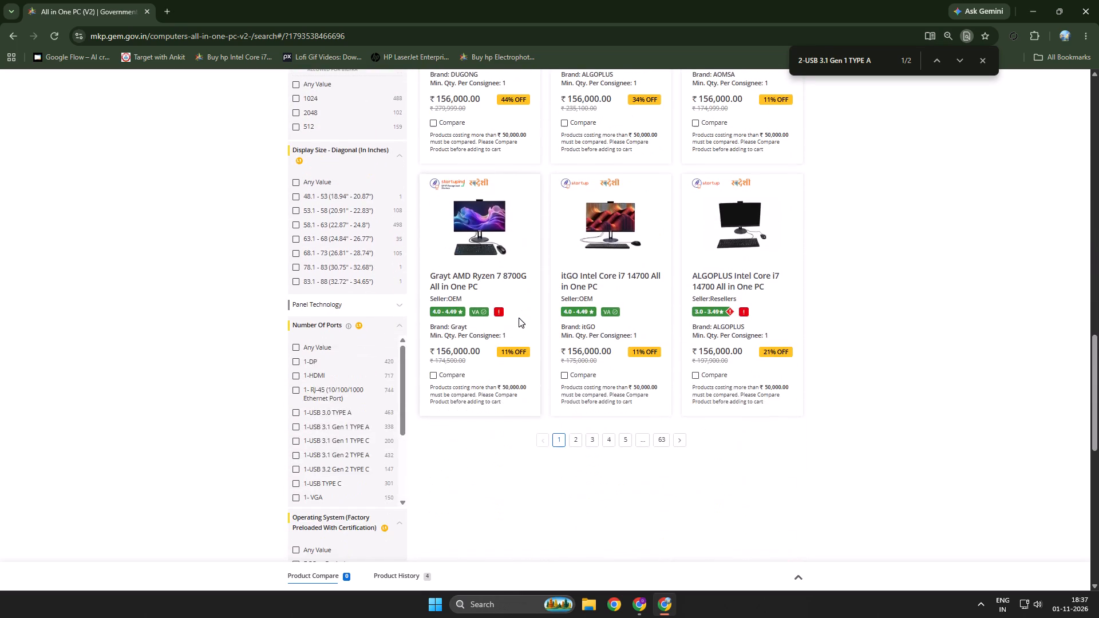
scroll(518, 319, "up", 6)
scroll(431, 311, "up", 7)
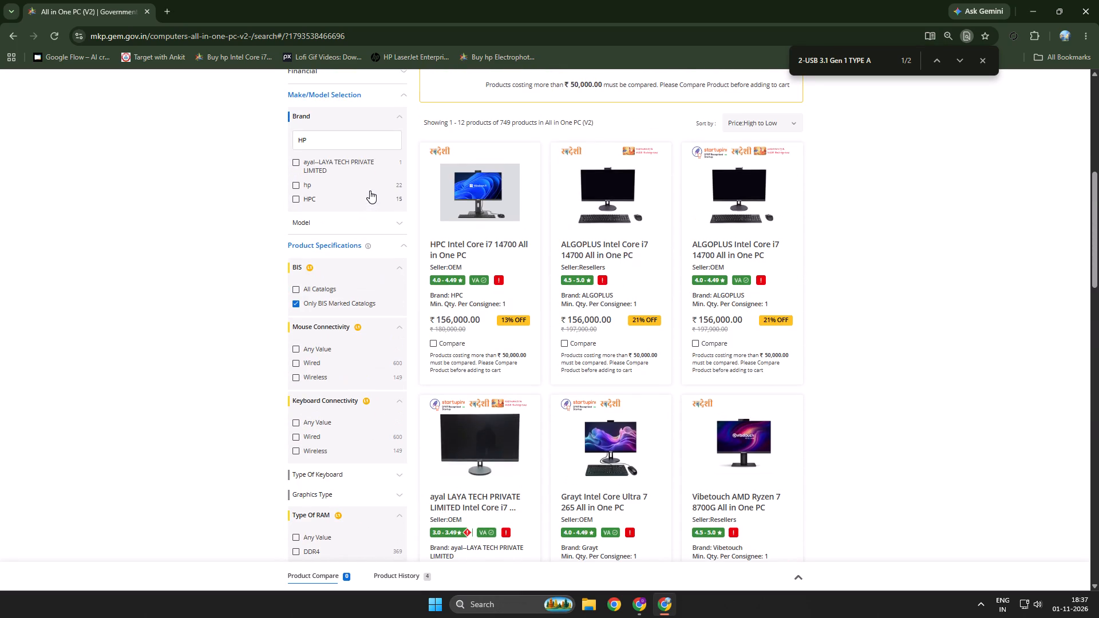
Filter the results by the brands hp and acer, searching the brand list for AC.
left_click(372, 185)
scroll(382, 228, "down", 5)
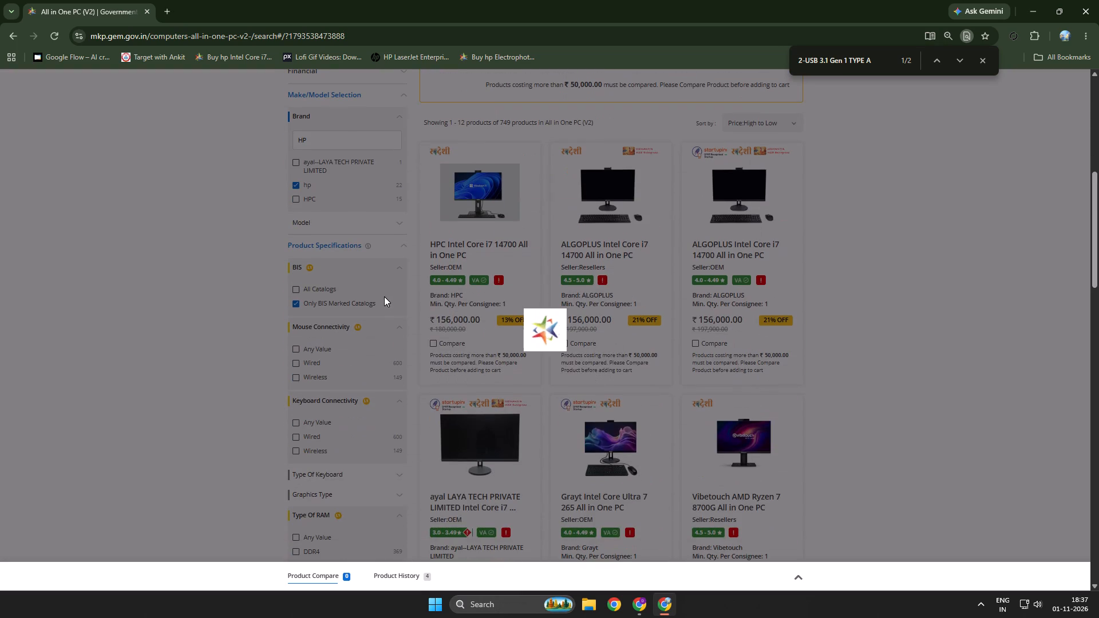
left_click_drag(349, 142, 262, 141)
type("AC")
left_click(335, 163)
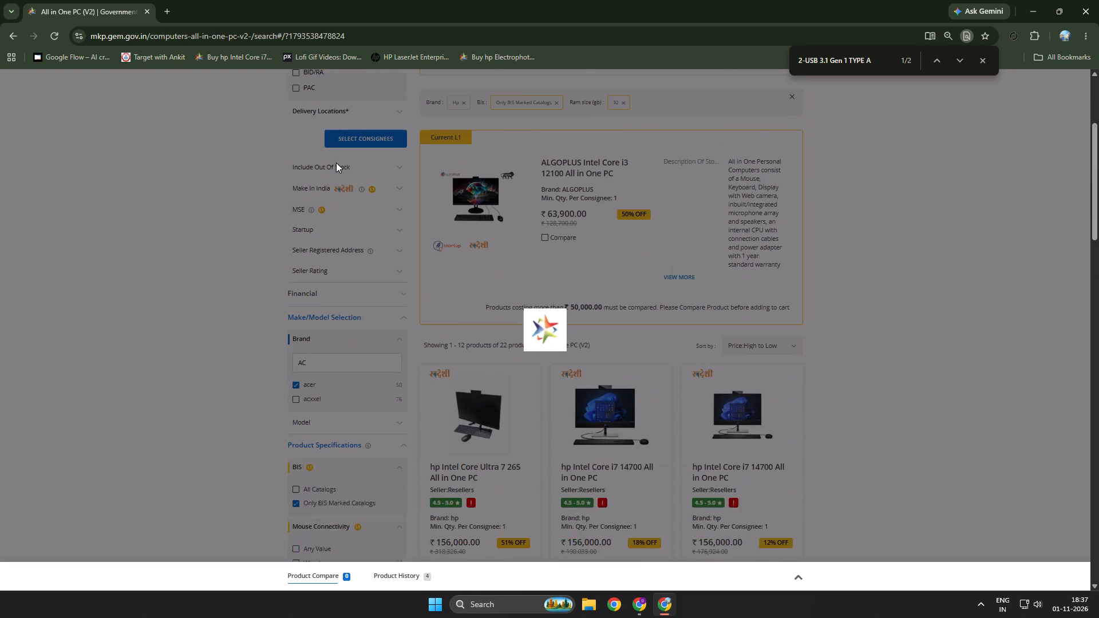
Open the hp Intel Core i7 14700 product priced at ₹149,698 and view its full specifications.
scroll(465, 200, "down", 3)
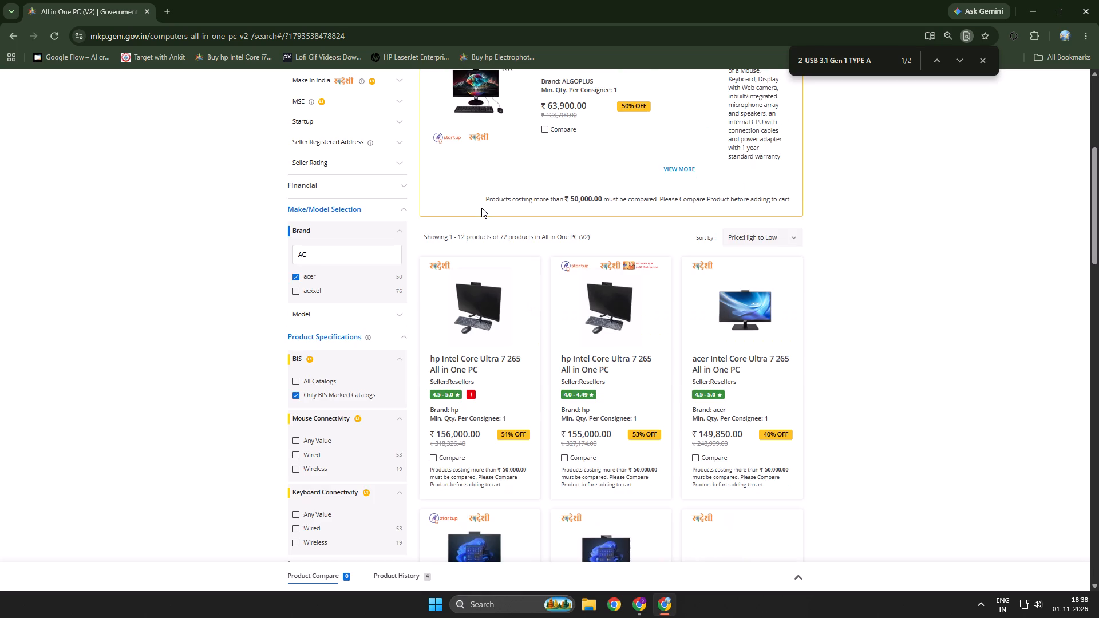
scroll(491, 209, "down", 1)
scroll(783, 306, "down", 6)
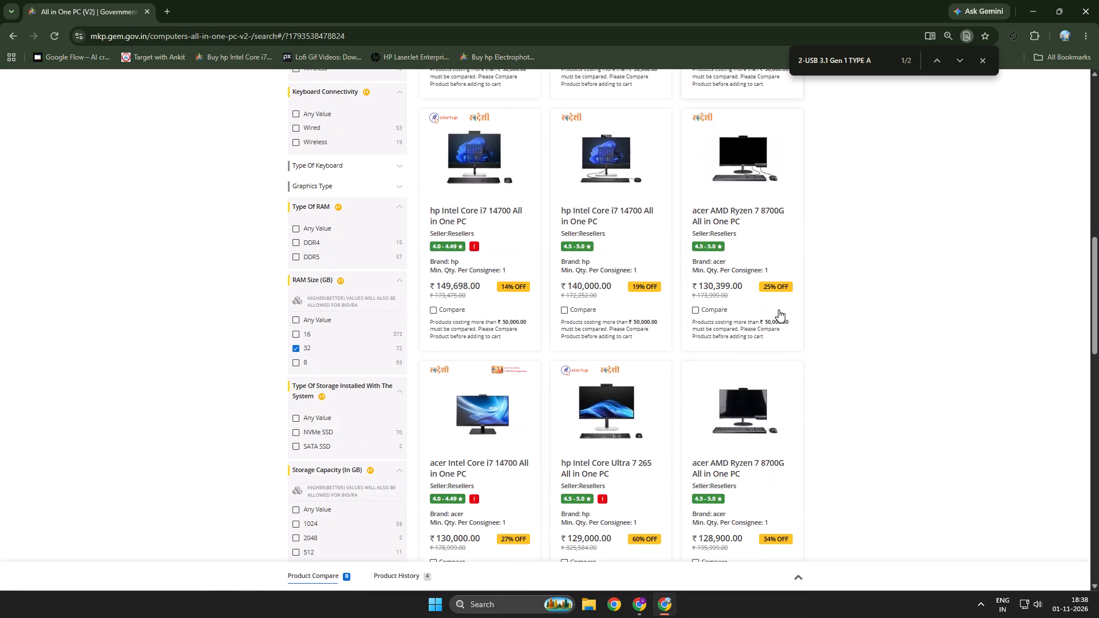
scroll(543, 275, "up", 1)
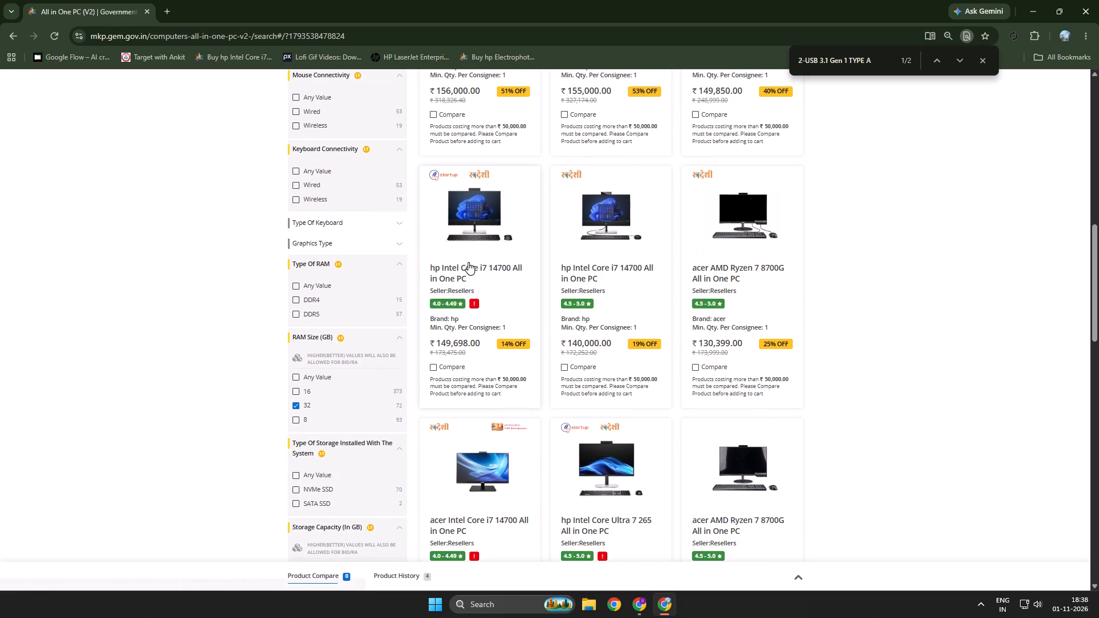
left_click(468, 262, "ctrl")
left_click(242, 18)
scroll(699, 247, "down", 4)
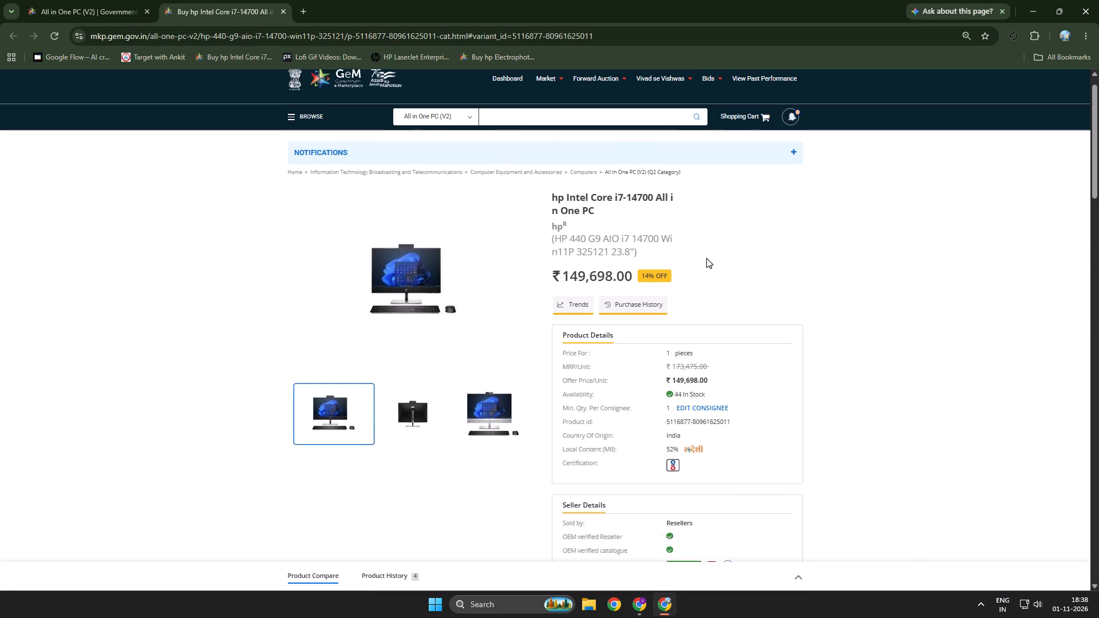
scroll(706, 258, "down", 2)
left_click(586, 457)
scroll(586, 457, "down", 3)
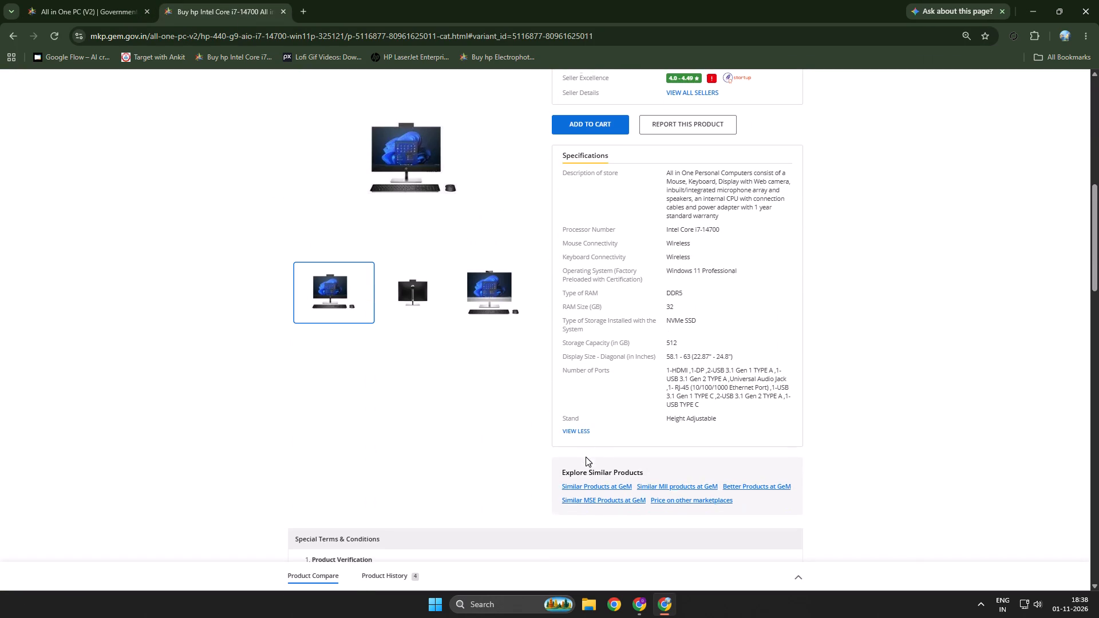
Return to the All in One PC results and filter them by a storage capacity of 512 GB.
left_click(90, 0)
scroll(373, 395, "down", 1)
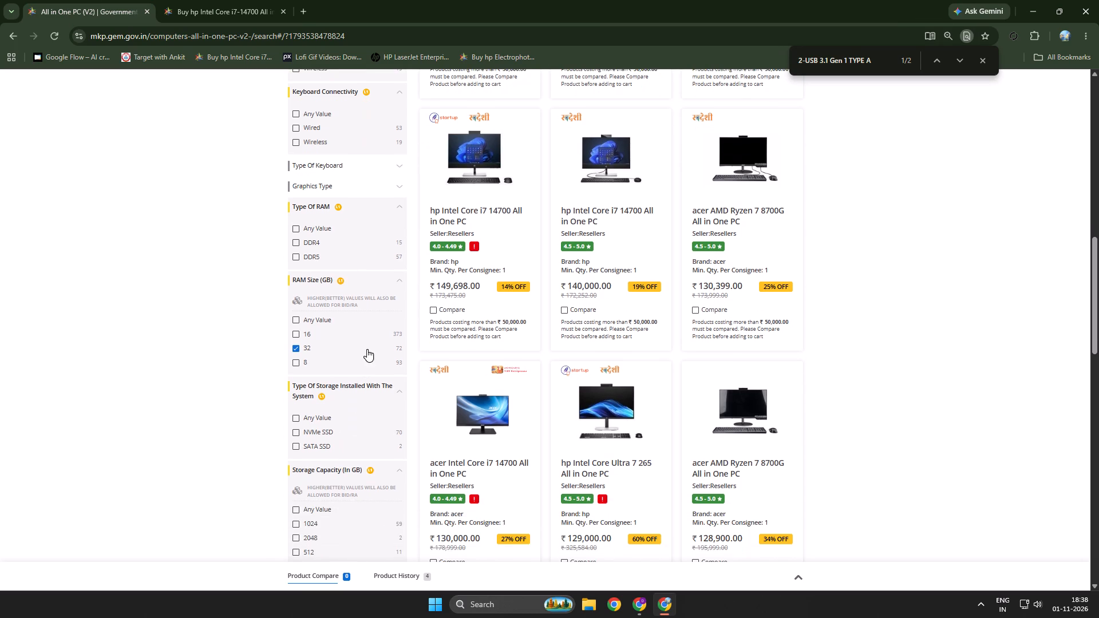
scroll(335, 432, "down", 3)
left_click(330, 379)
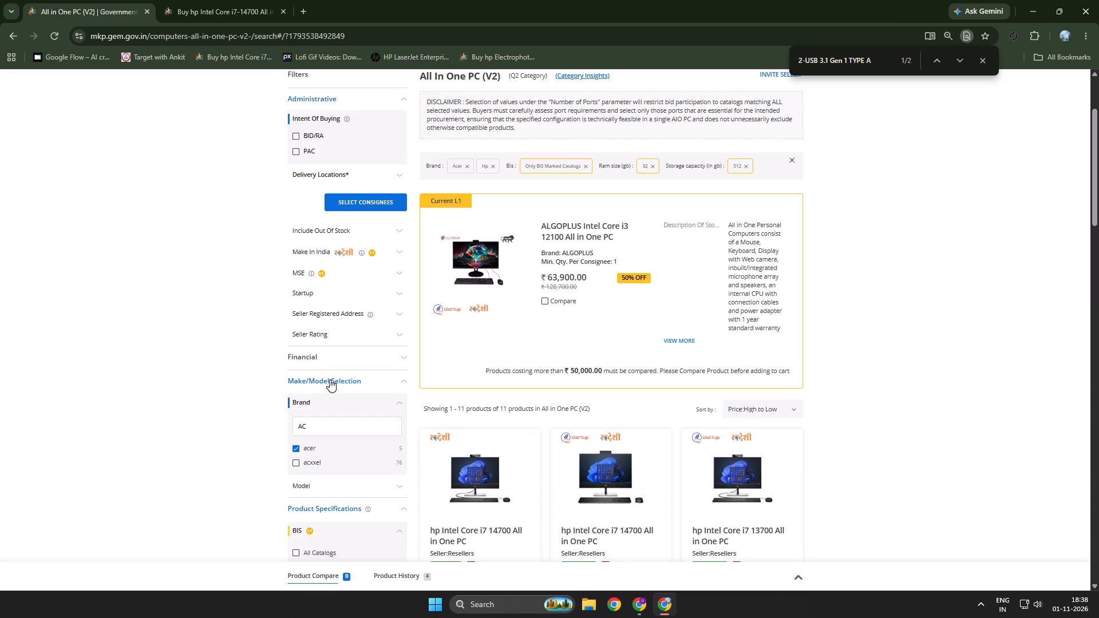
Add the processor number filter Intel Core i7-14700 to the results.
scroll(425, 255, "down", 3)
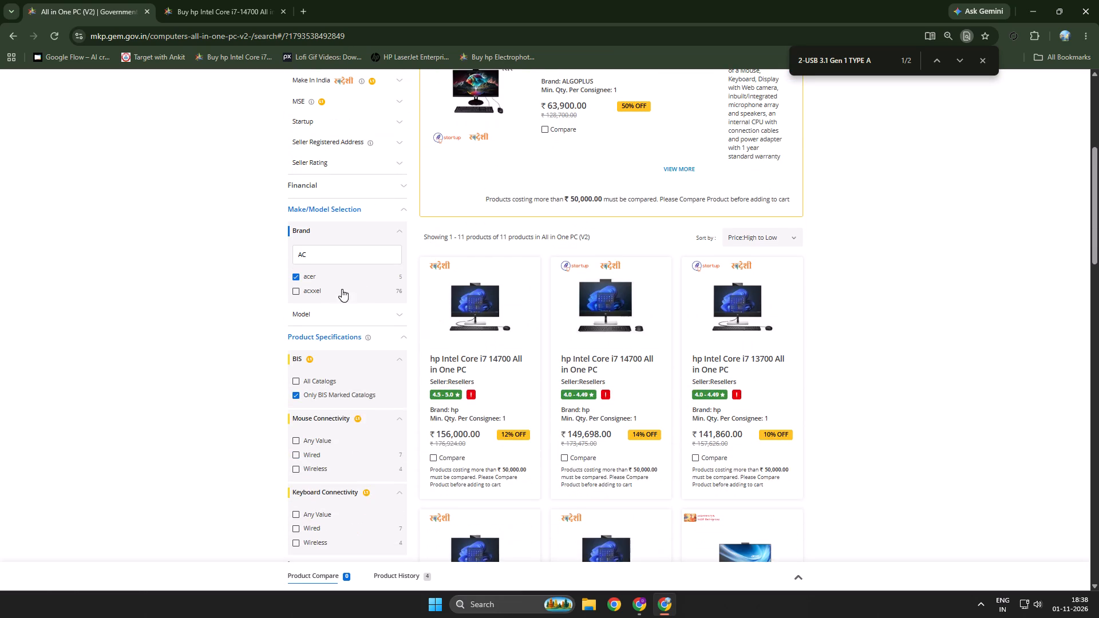
scroll(357, 385, "down", 18)
scroll(369, 399, "down", 6)
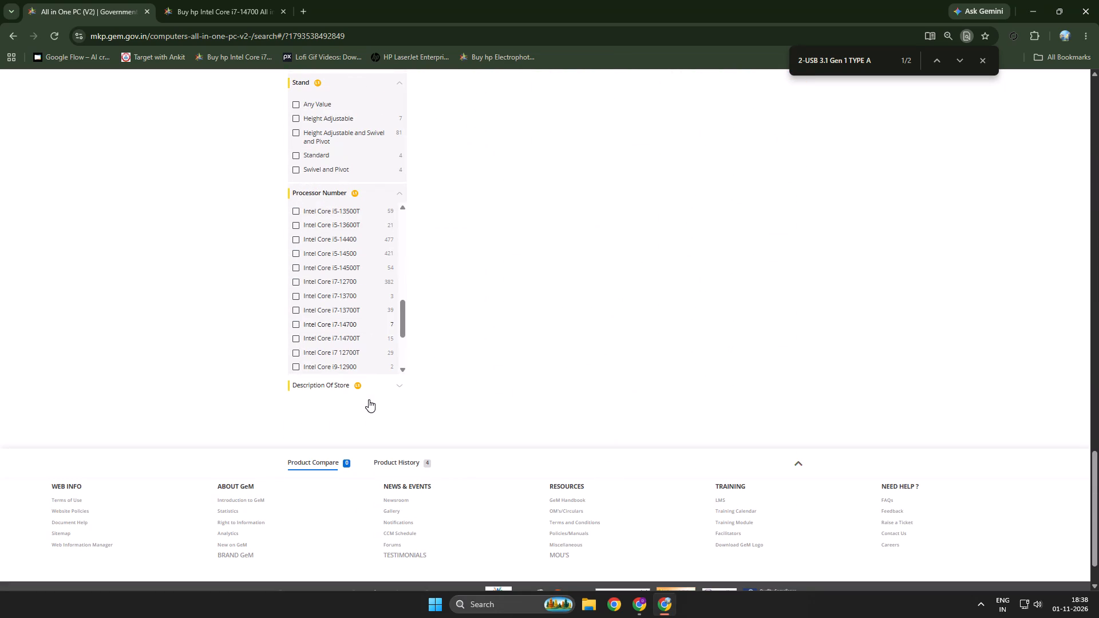
left_click(366, 326)
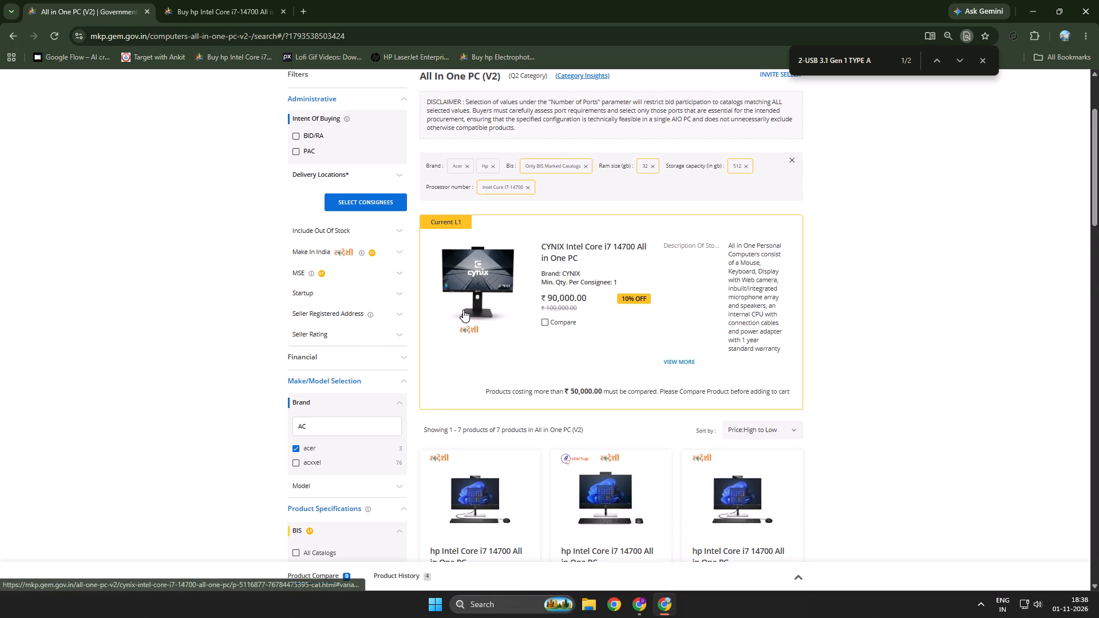
Filter the results by Wireless keyboard connectivity and expand the current L1 product's specifications.
scroll(457, 314, "down", 11)
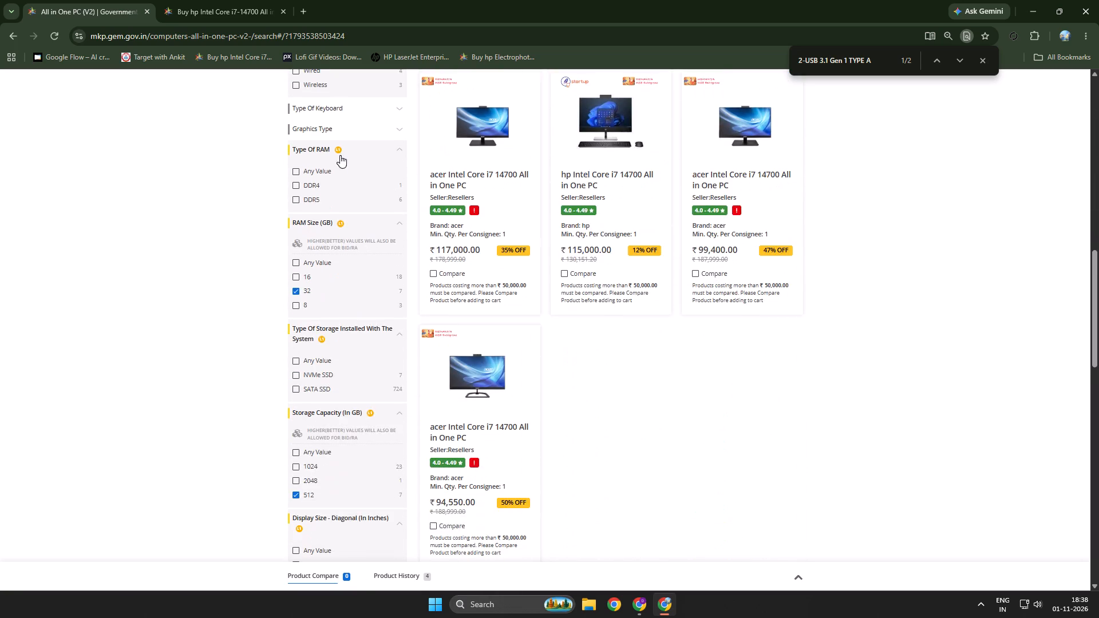
scroll(339, 151, "up", 4)
left_click(351, 312)
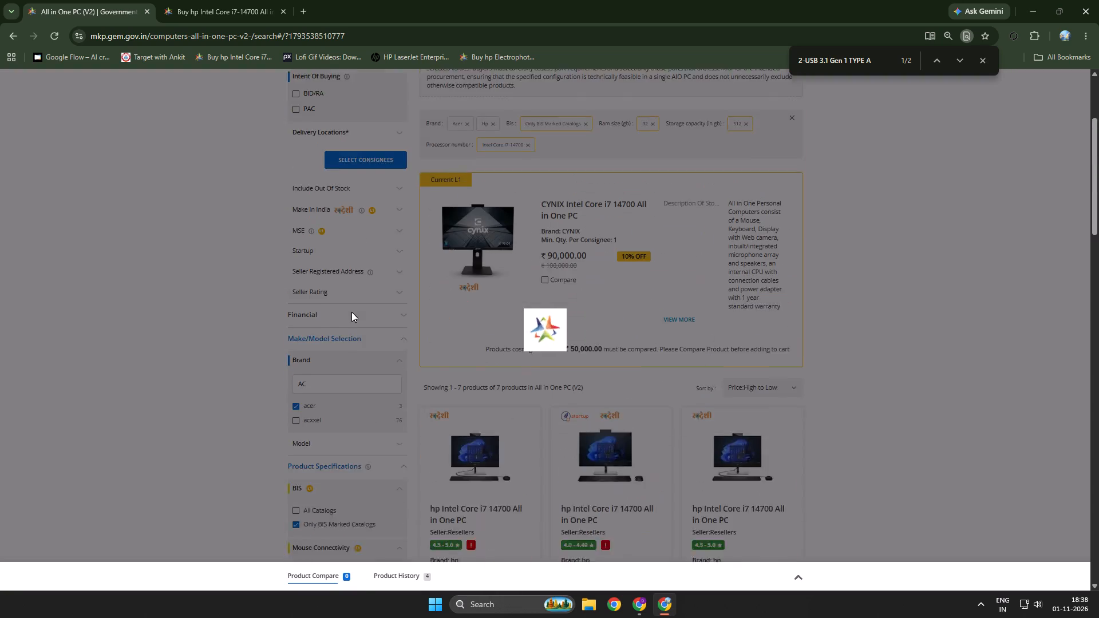
left_click(675, 362)
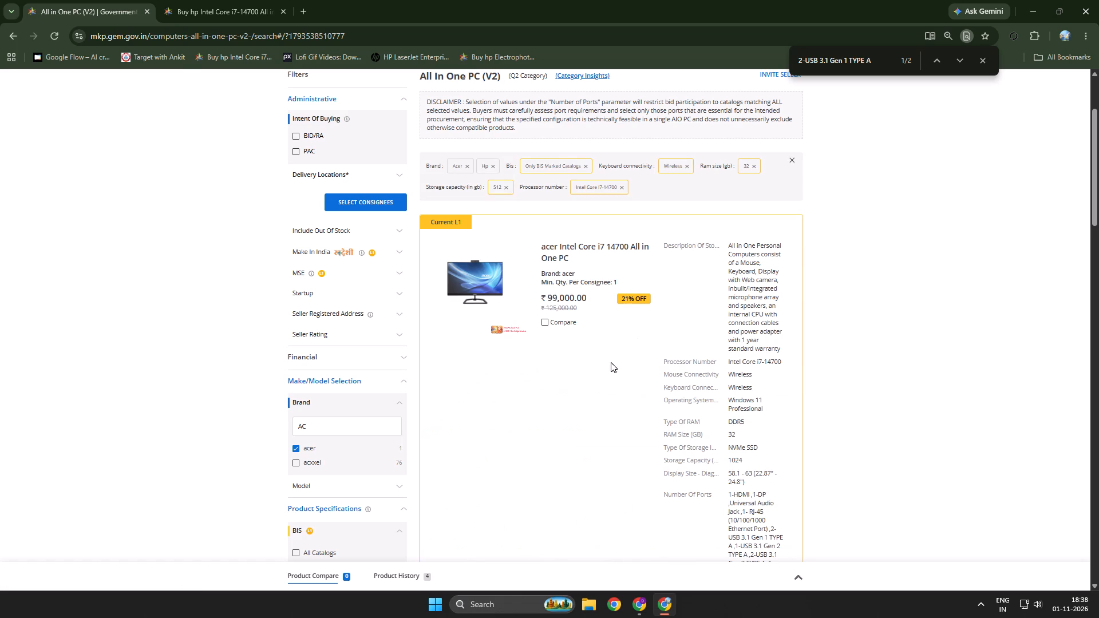
Add NVMe SSD as the storage type filter.
scroll(550, 342, "down", 13)
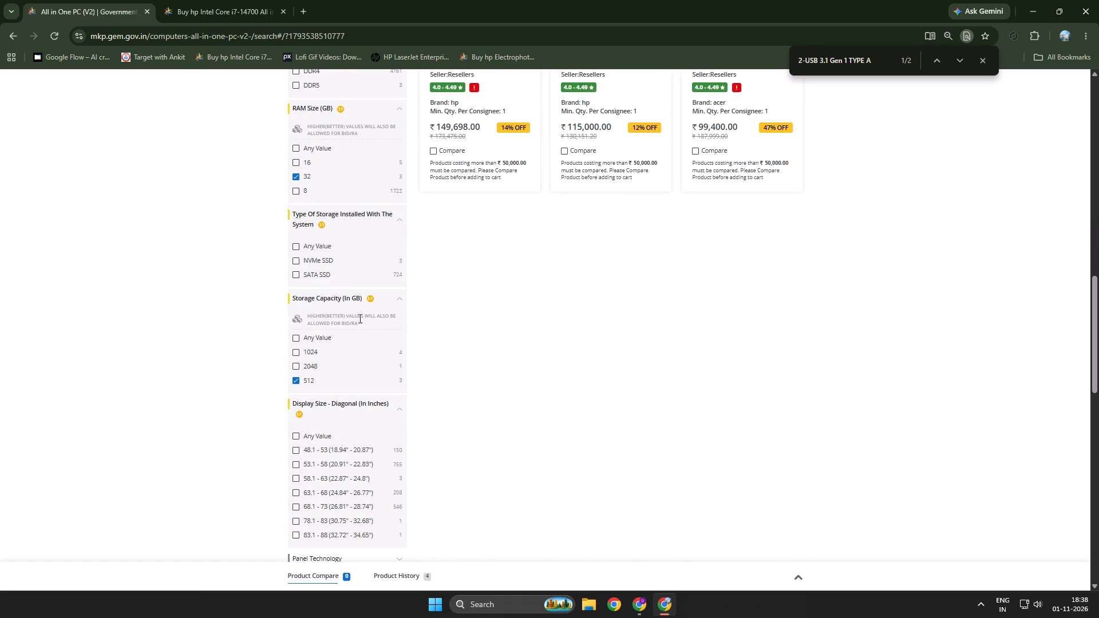
left_click(339, 262)
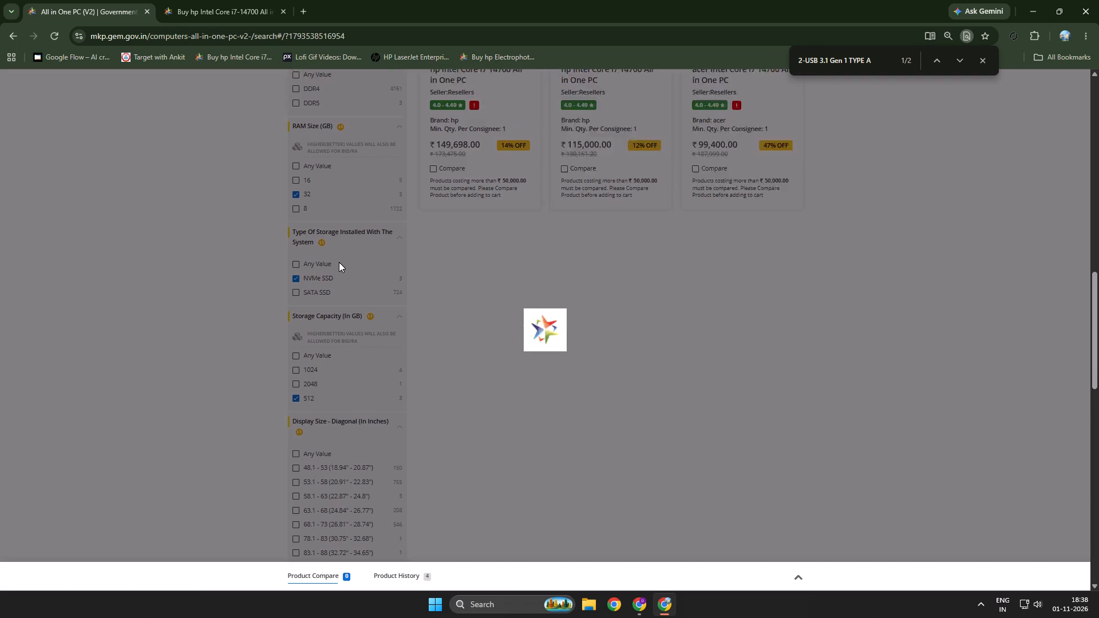
Examine the filtered products and remaining filter options against the specifications on the open hp Intel Core i7-14700 page.
scroll(515, 303, "down", 4)
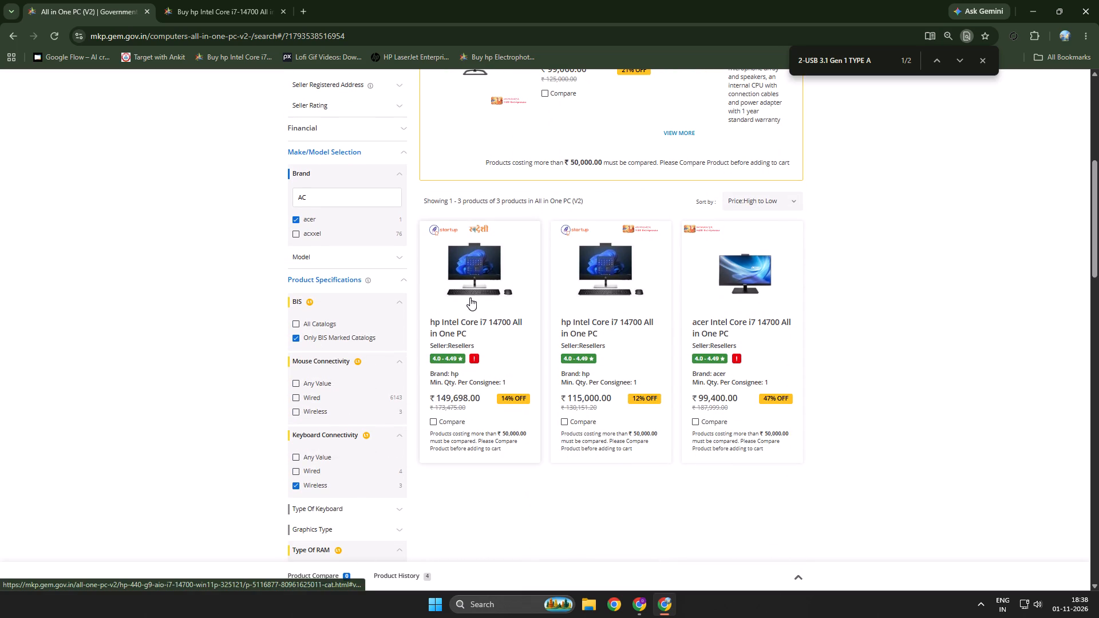
scroll(469, 298, "down", 7)
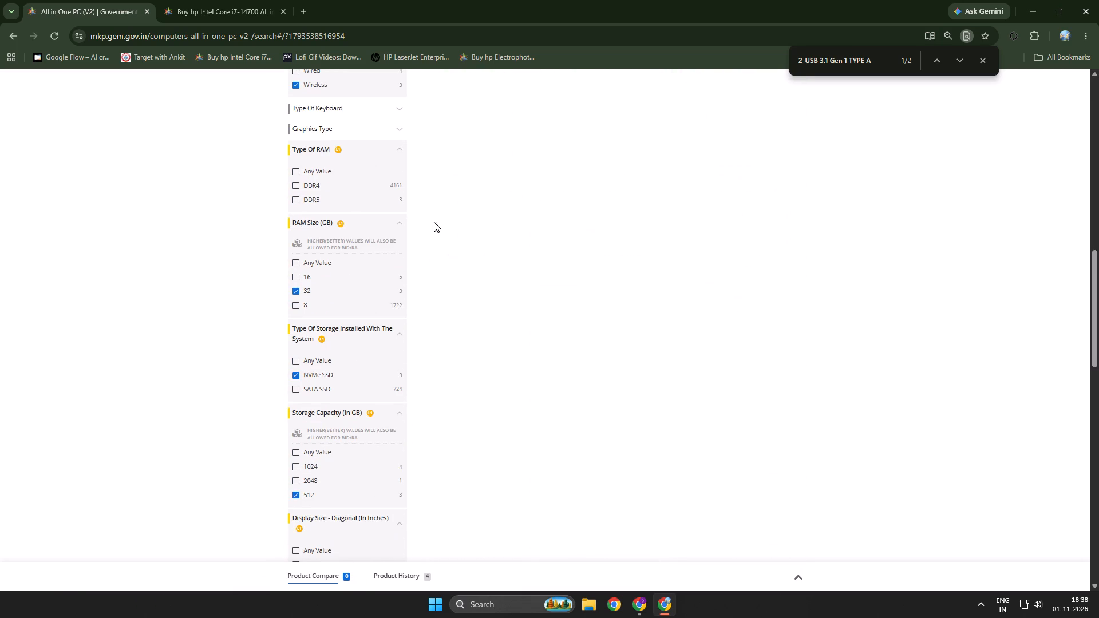
scroll(461, 250, "down", 9)
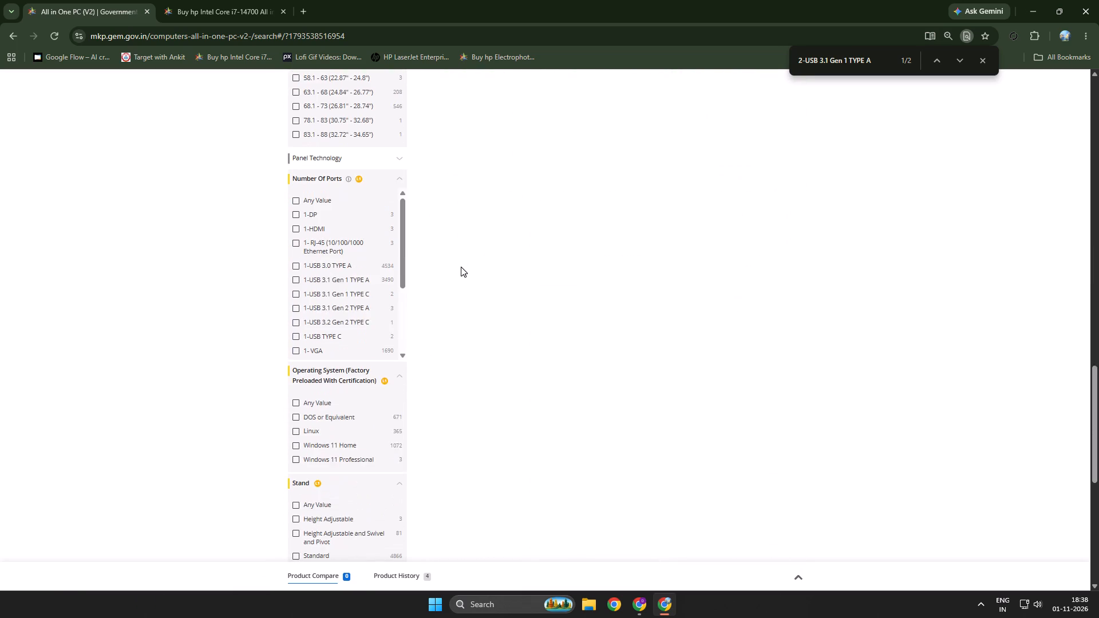
scroll(461, 267, "down", 4)
left_click(186, 0)
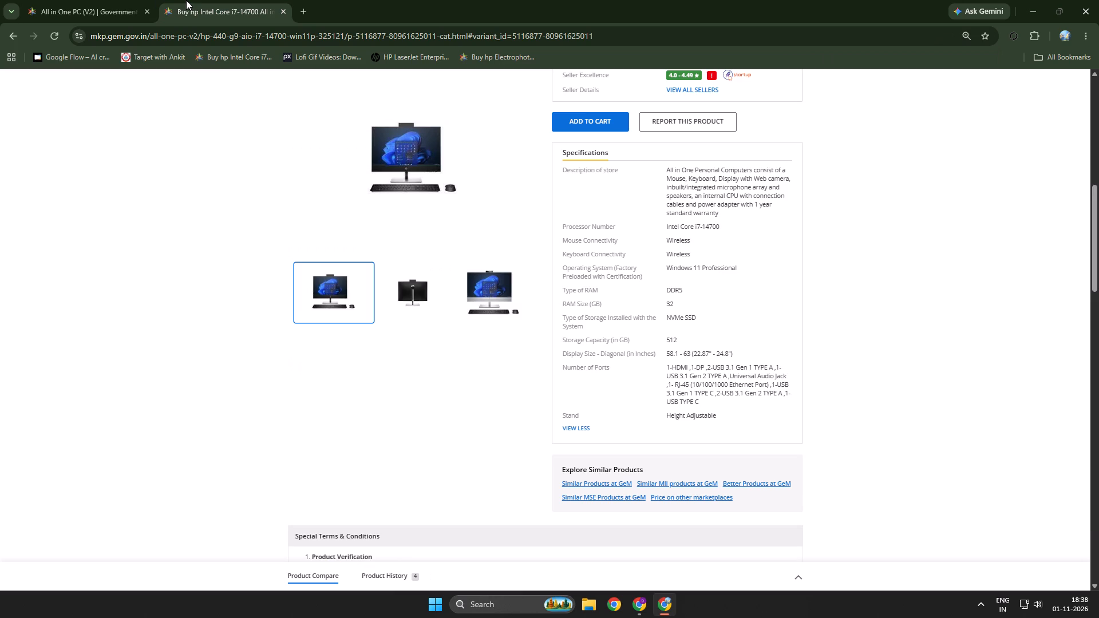
left_click(134, 0)
scroll(569, 275, "up", 5)
scroll(571, 276, "down", 1)
scroll(571, 276, "up", 16)
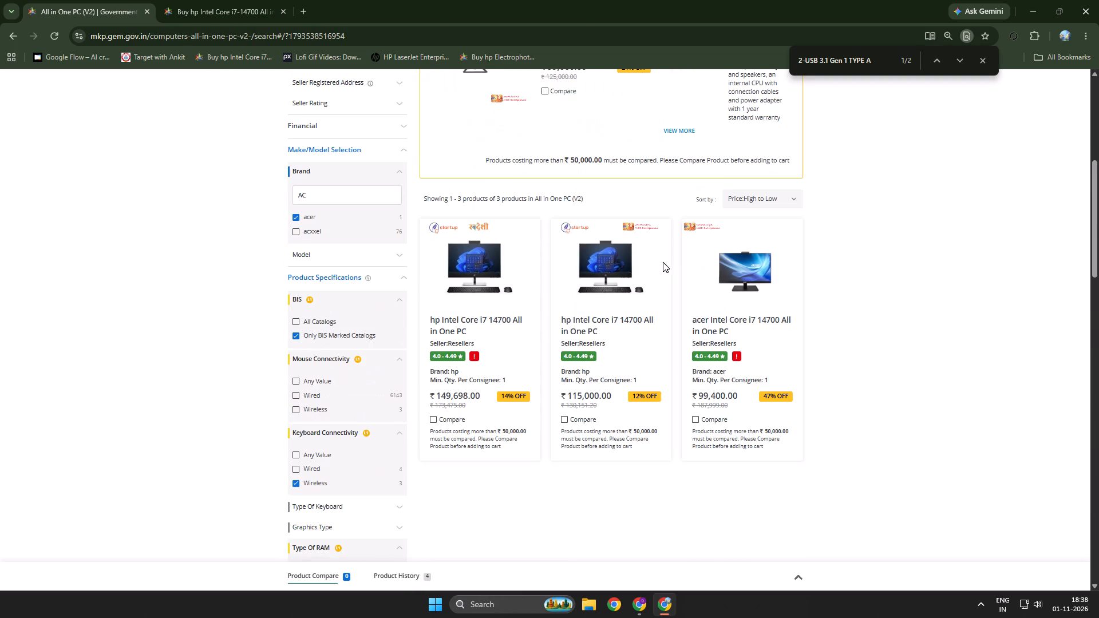
Expand the specifications of the current L1 acer Intel Core i7 14700 product.
left_click(685, 133)
scroll(679, 140, "down", 20)
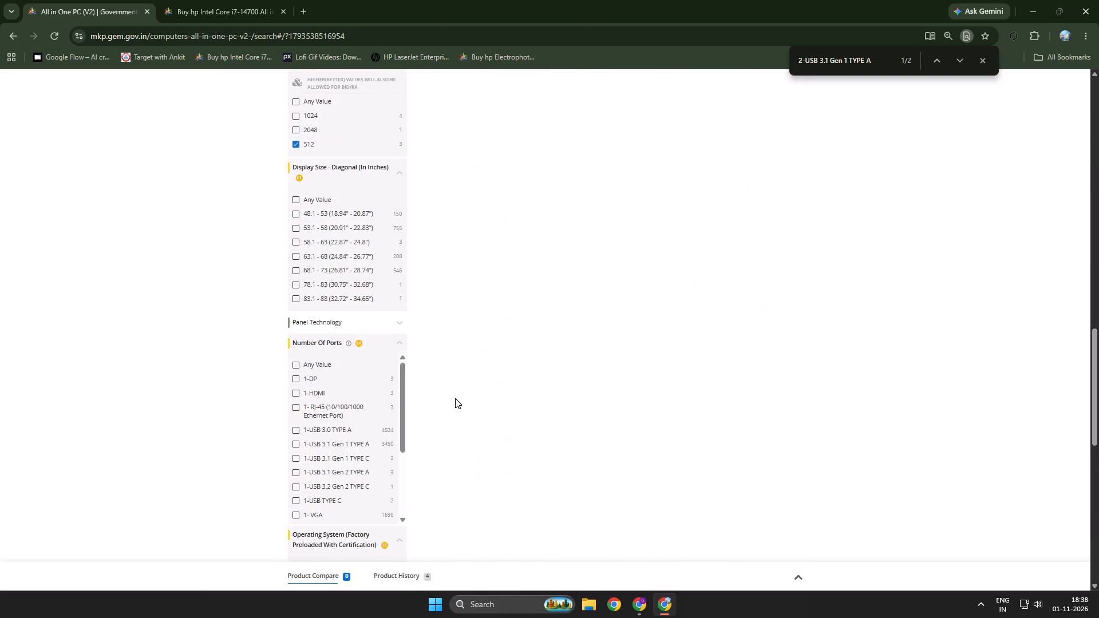
Add Height Adjustable as the stand filter for the All in One PC listings.
scroll(455, 398, "down", 1)
left_click(343, 235)
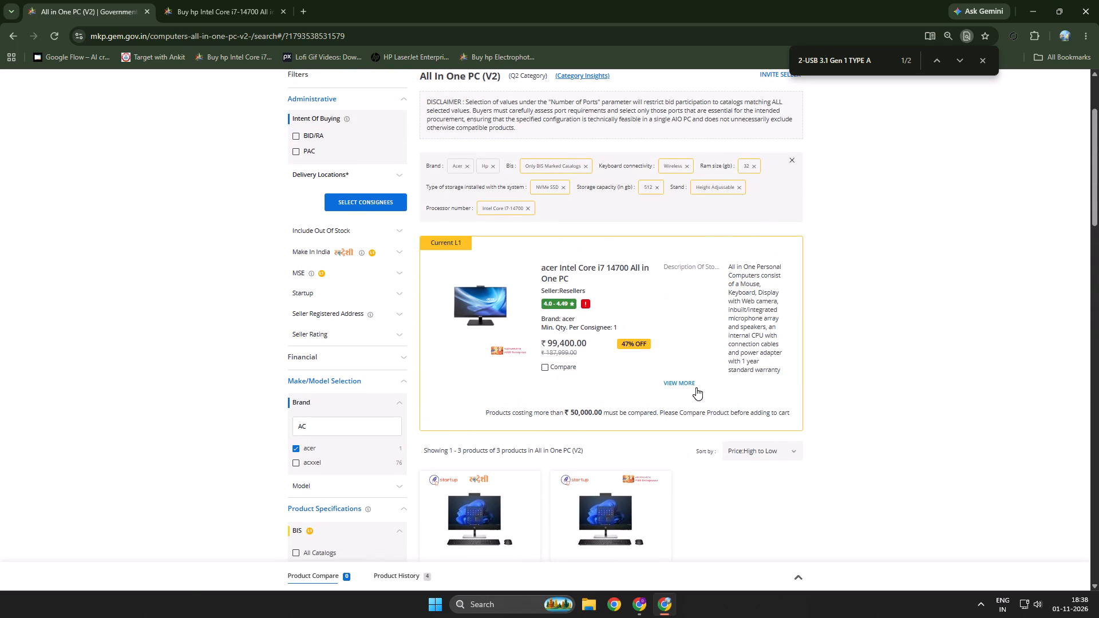
Expand the full specifications of the current L1 acer Intel Core i7 14700 product and examine them.
left_click(691, 382)
scroll(598, 378, "down", 1)
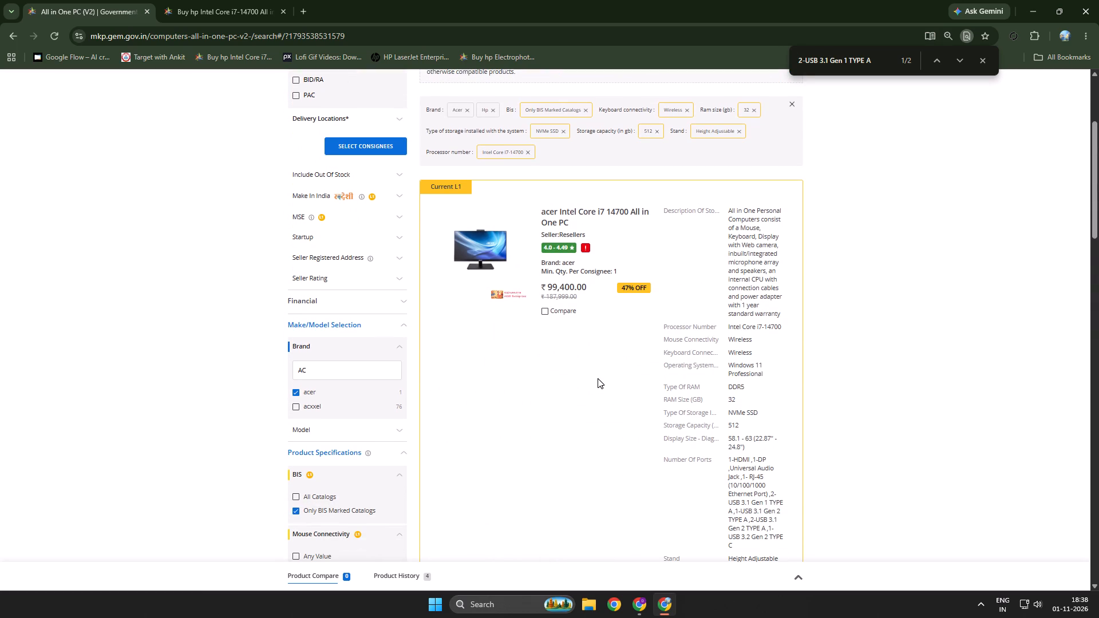
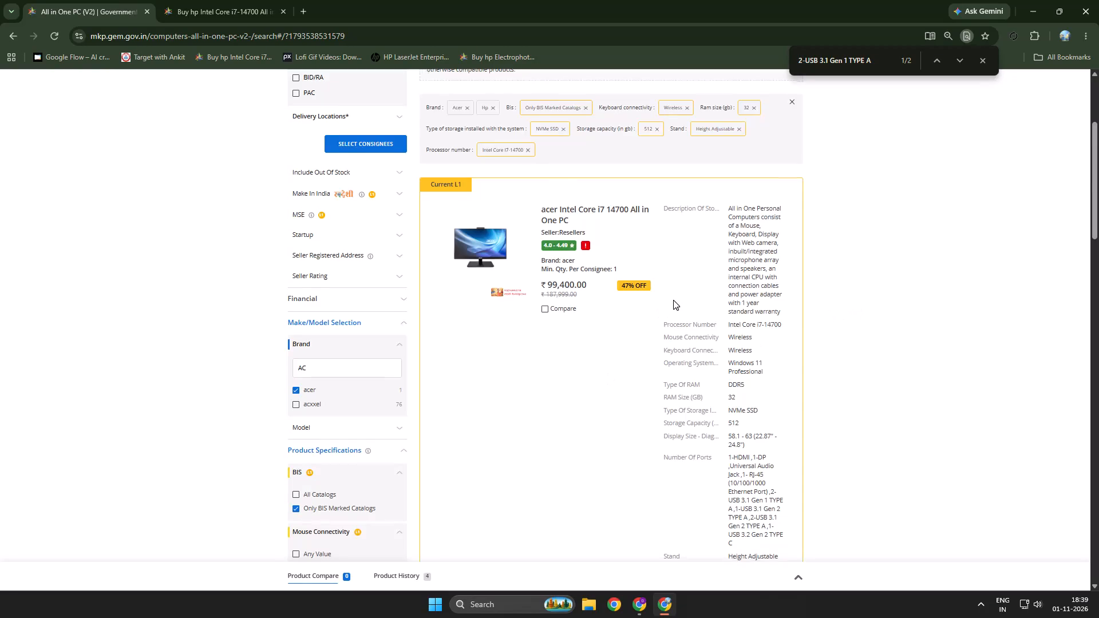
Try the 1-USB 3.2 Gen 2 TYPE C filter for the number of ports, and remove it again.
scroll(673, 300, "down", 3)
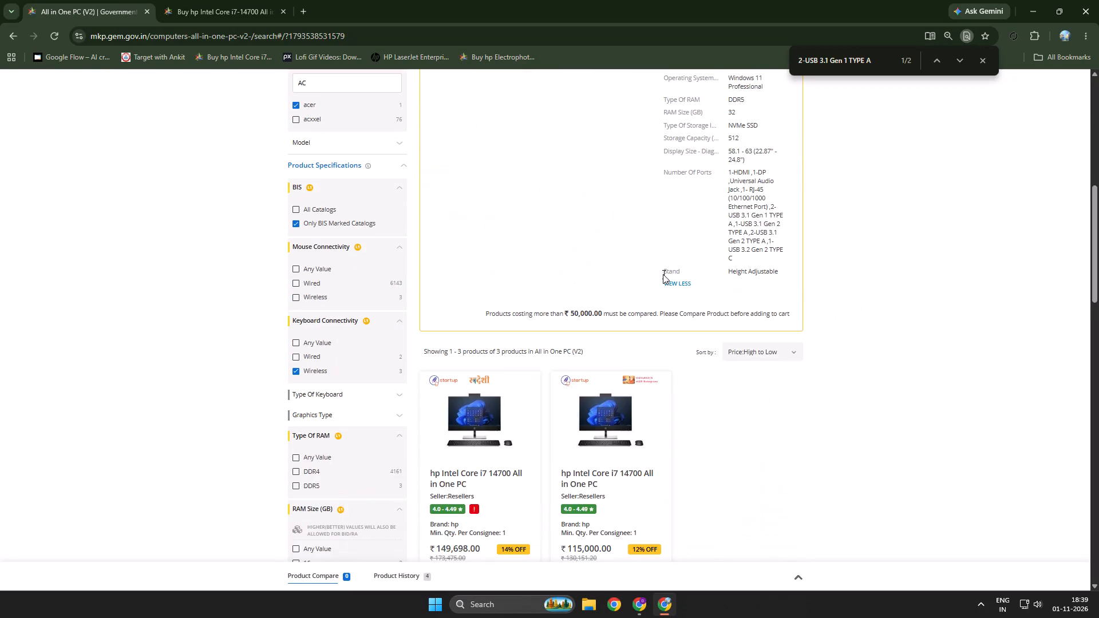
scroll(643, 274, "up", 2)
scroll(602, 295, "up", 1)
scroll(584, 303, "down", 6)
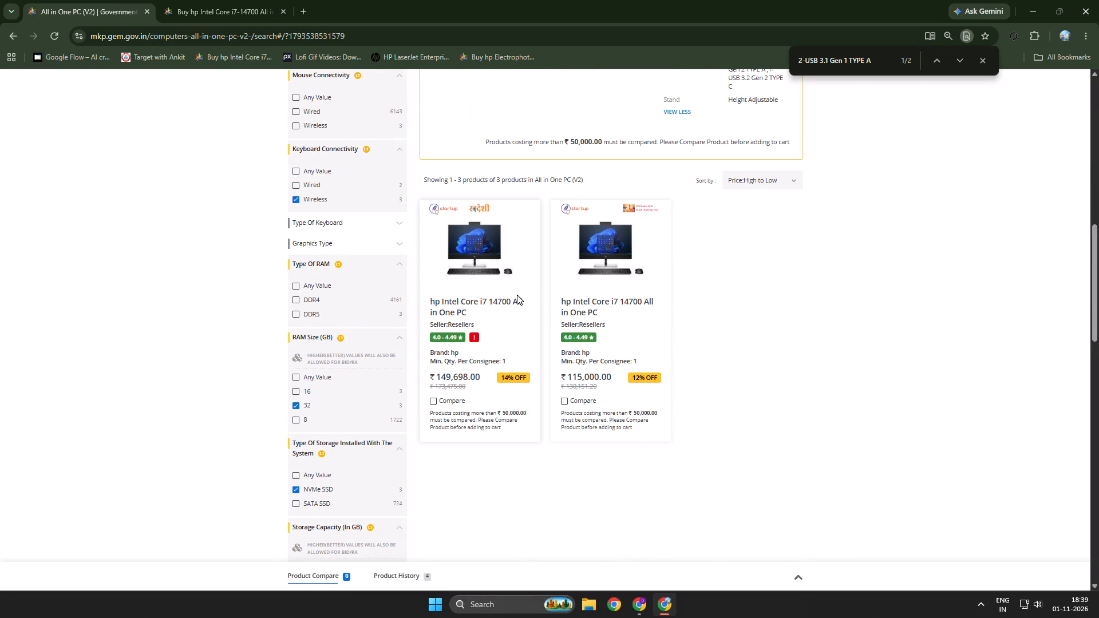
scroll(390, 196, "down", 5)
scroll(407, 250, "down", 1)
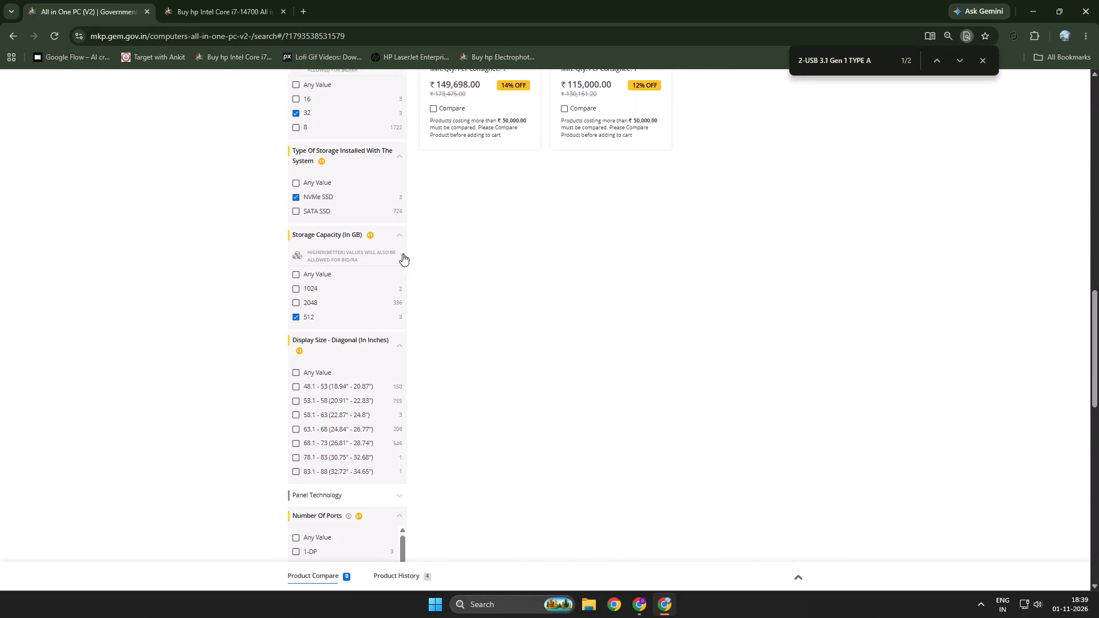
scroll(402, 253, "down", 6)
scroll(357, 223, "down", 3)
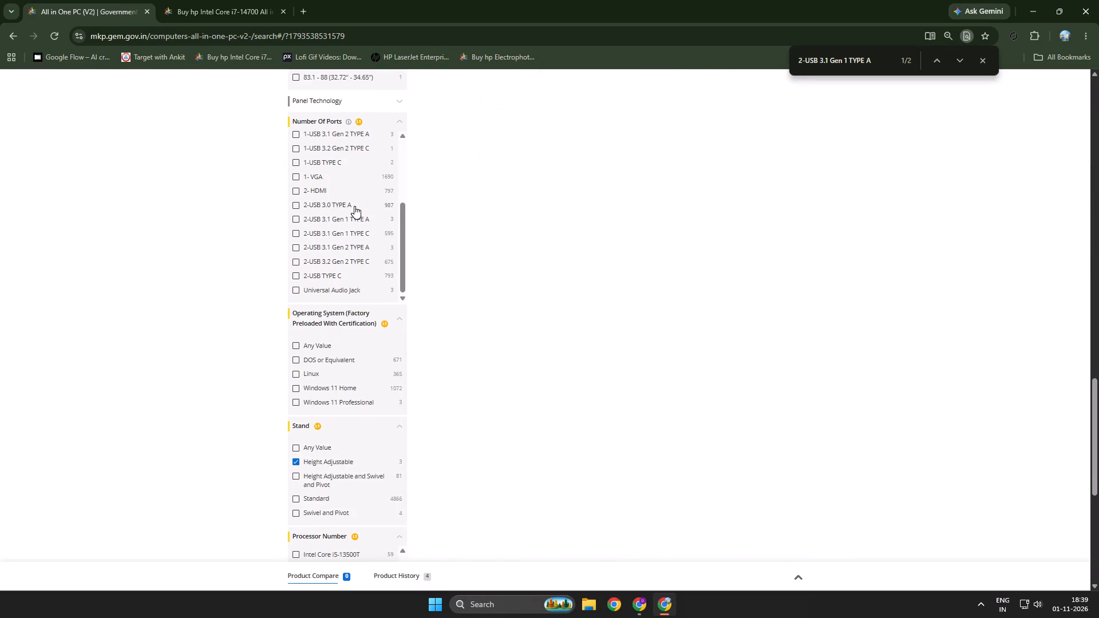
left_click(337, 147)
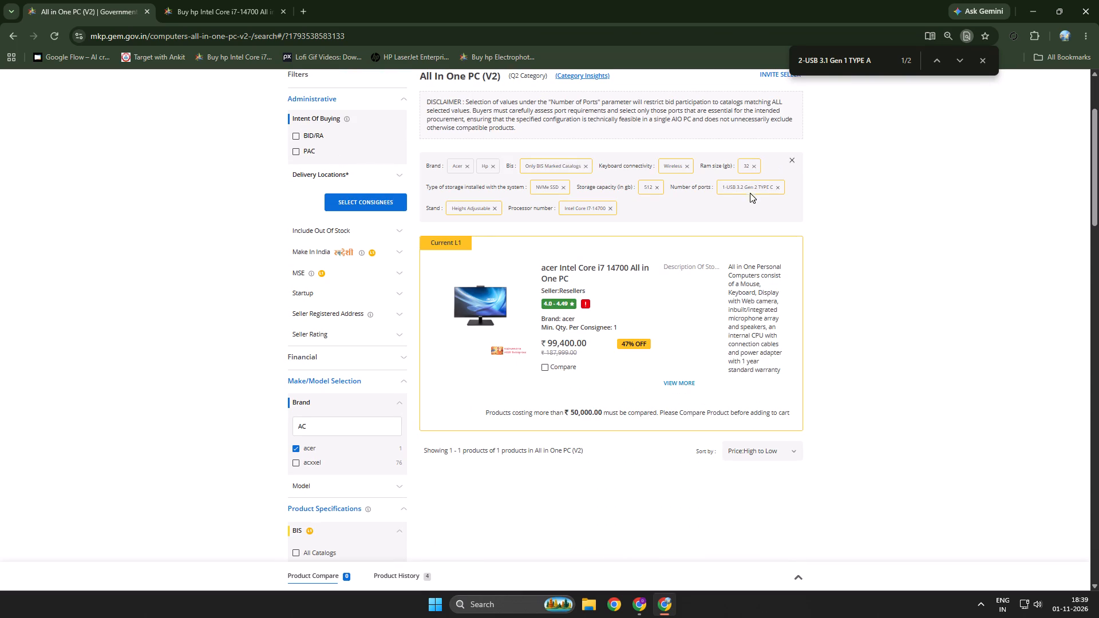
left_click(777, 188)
Filter the products by the 1-USB TYPE C port and expand the current L1 acer product's specifications.
scroll(591, 219, "down", 5)
scroll(222, 251, "down", 6)
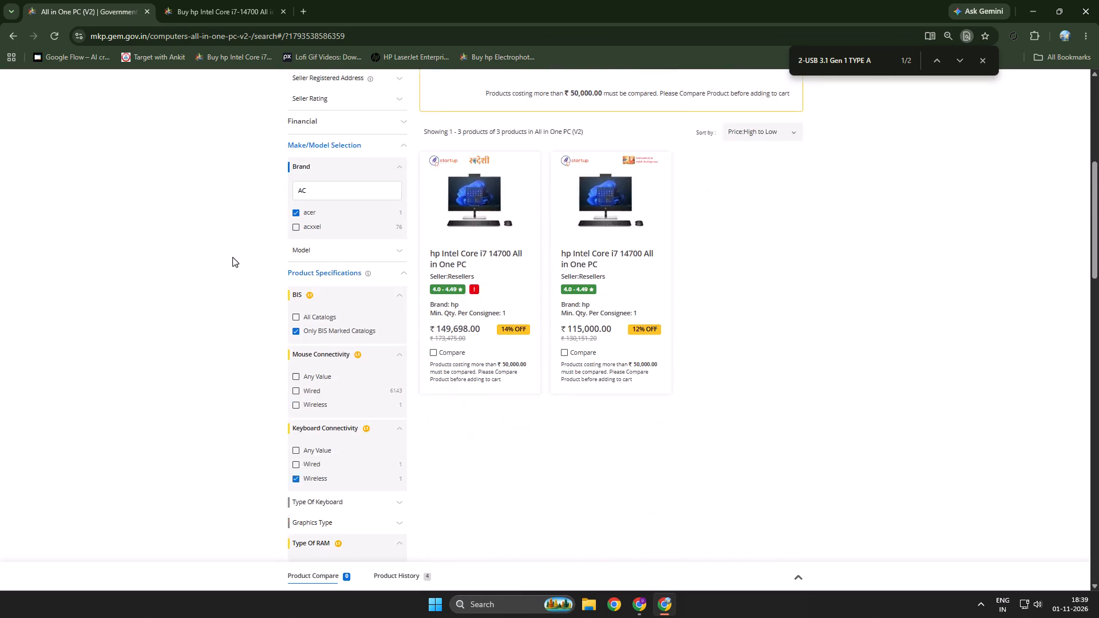
scroll(232, 257, "down", 6)
scroll(299, 262, "down", 6)
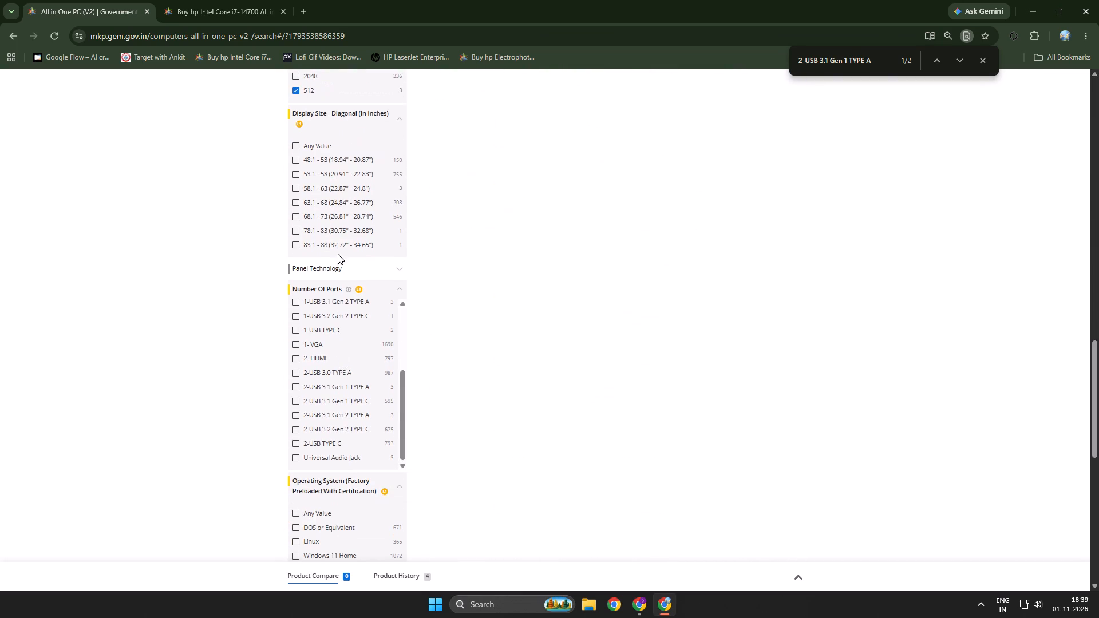
scroll(333, 332, "down", 2)
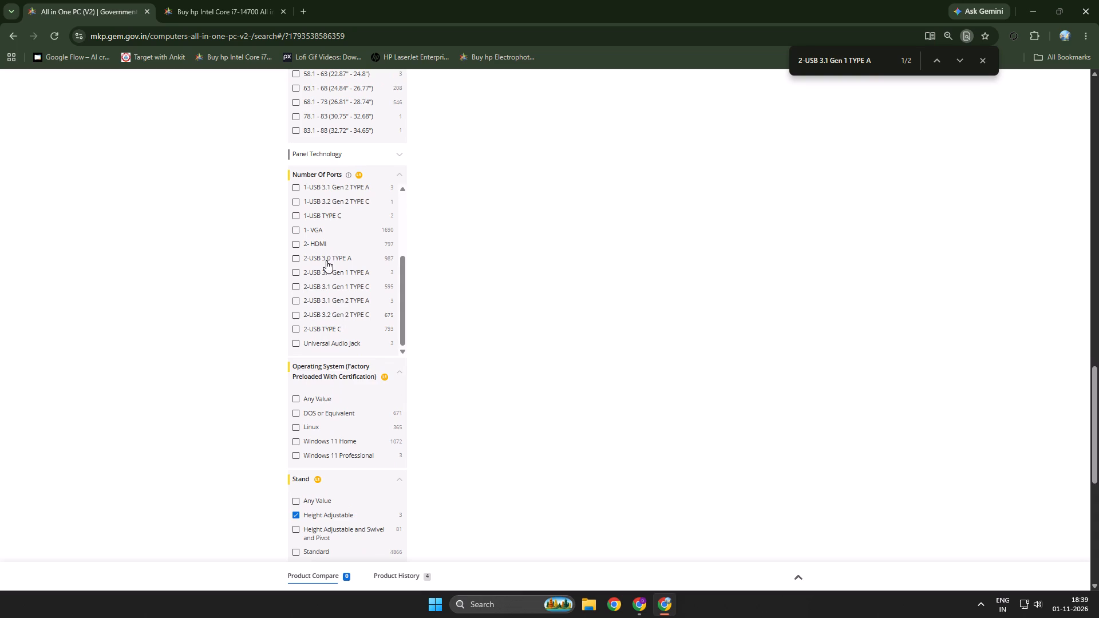
left_click(339, 214)
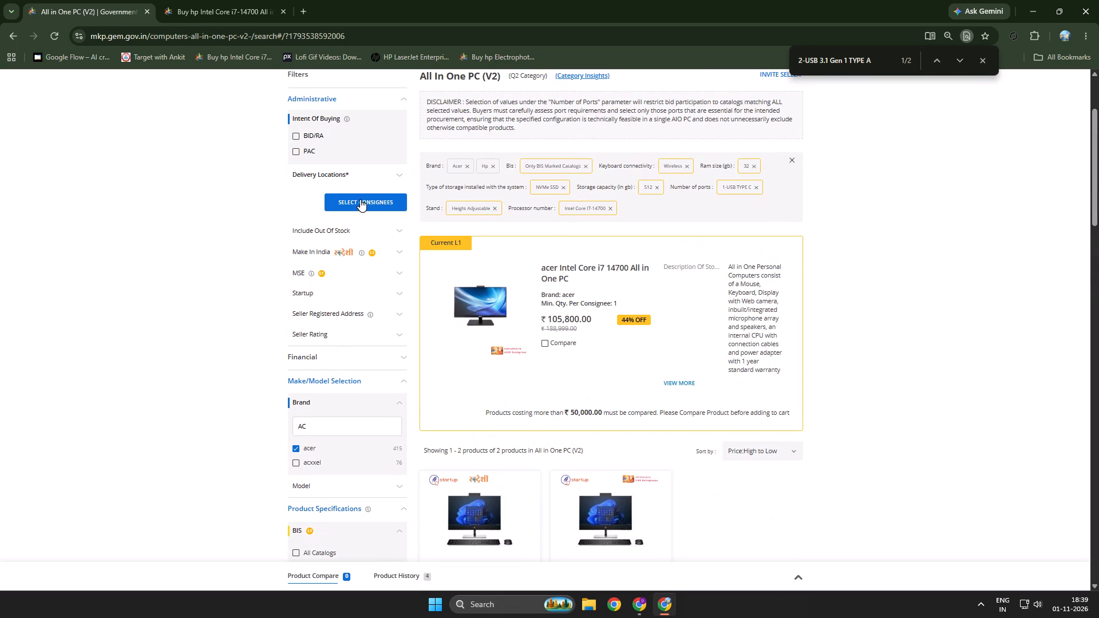
left_click(671, 382)
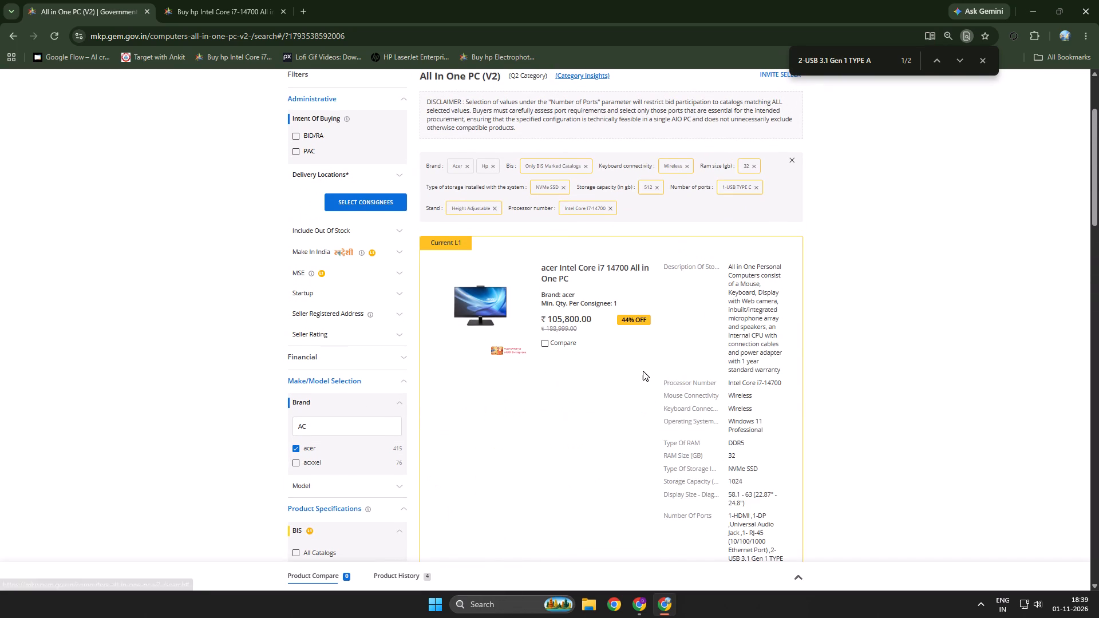
scroll(641, 371, "down", 4)
scroll(552, 327, "down", 6)
scroll(520, 323, "up", 4)
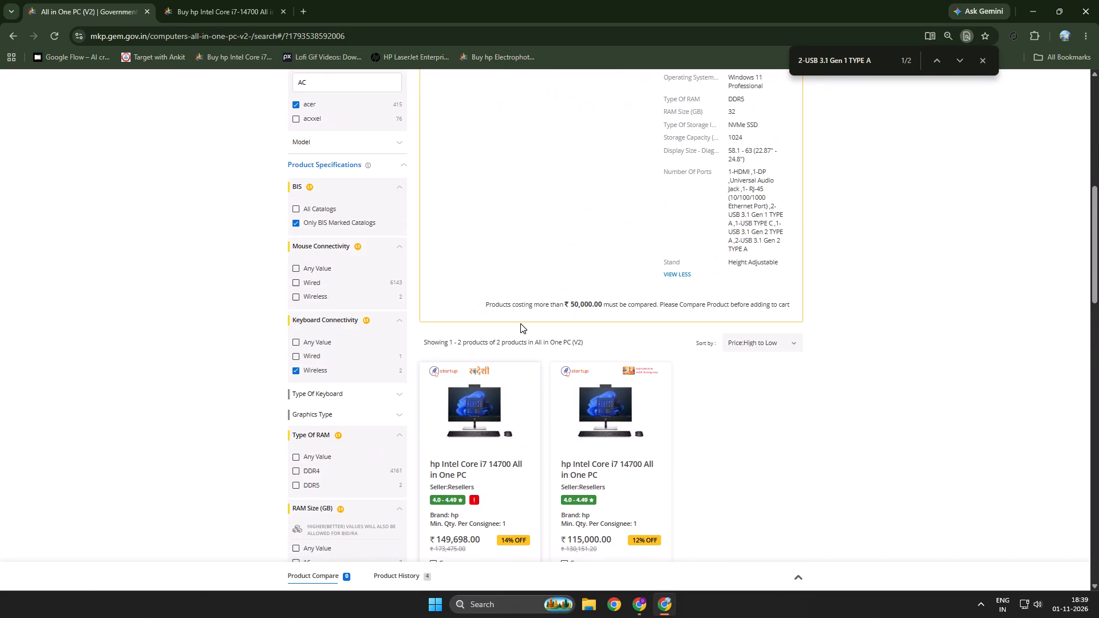
Add Windows 11 Professional as the operating system filter and expand the current L1 product's specifications.
scroll(520, 323, "down", 17)
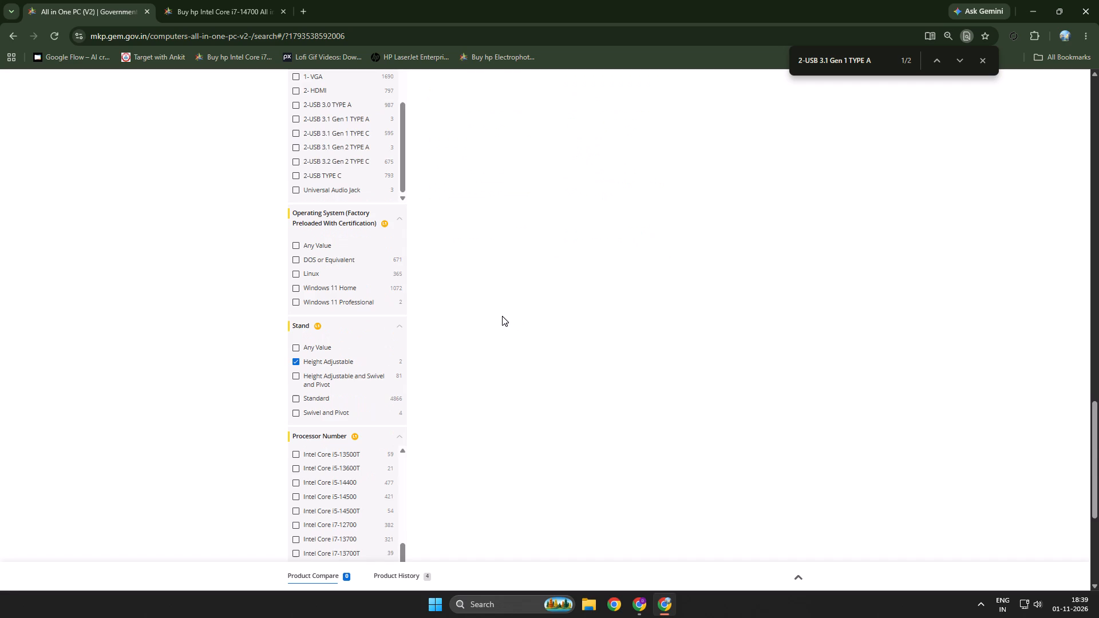
left_click(359, 292)
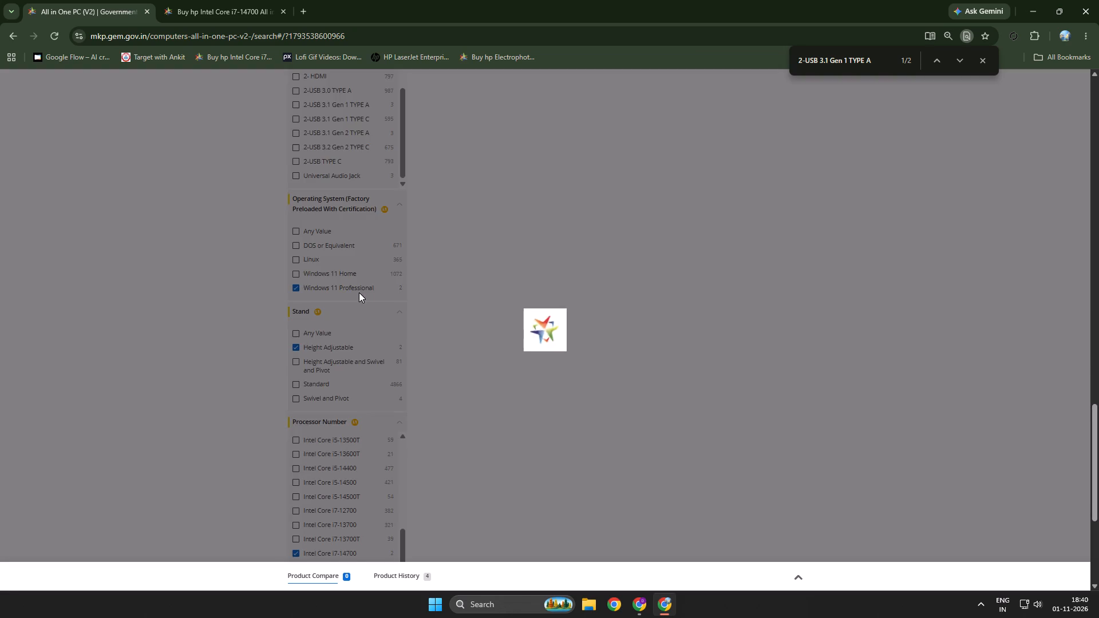
left_click(689, 404)
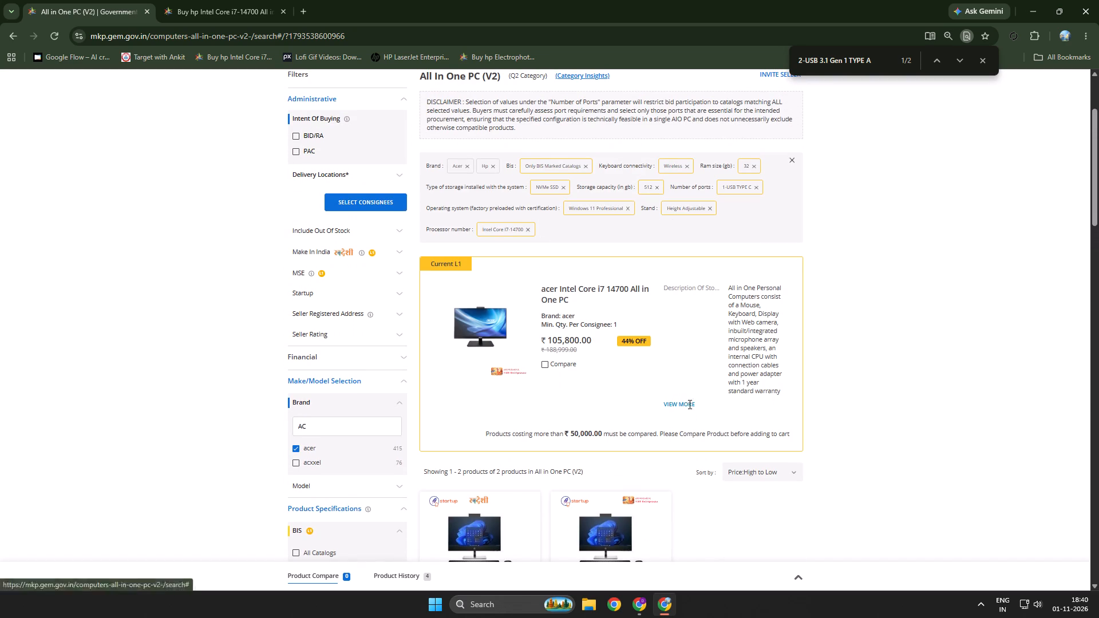
scroll(586, 388, "down", 4)
scroll(540, 374, "down", 3)
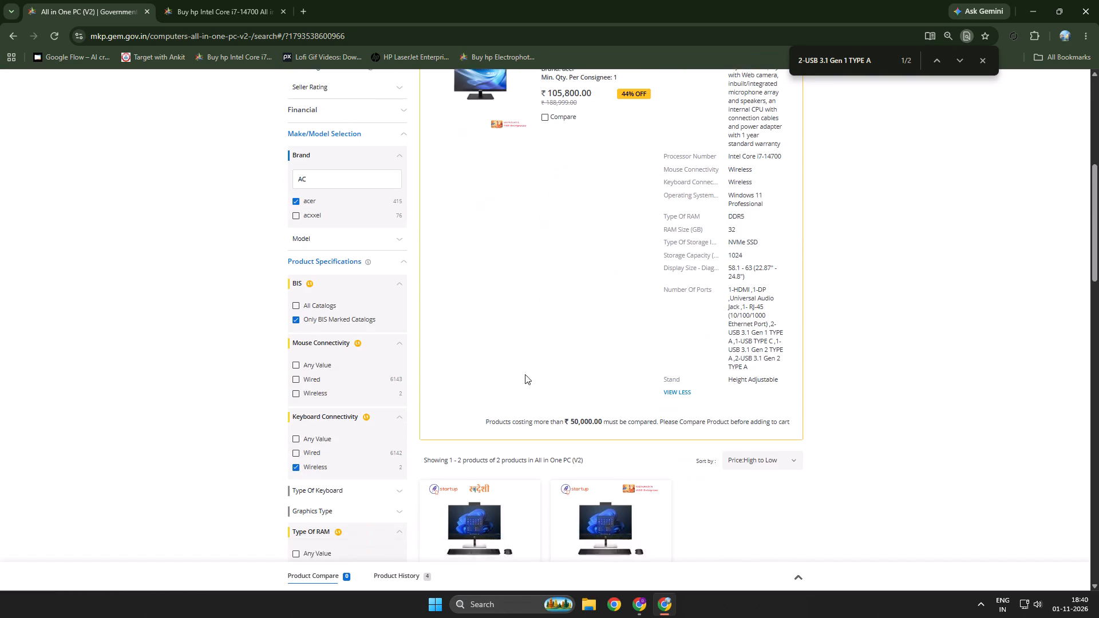
Add Intel Core i7-14700T to the processor number filter alongside the i7-14700.
scroll(525, 374, "down", 14)
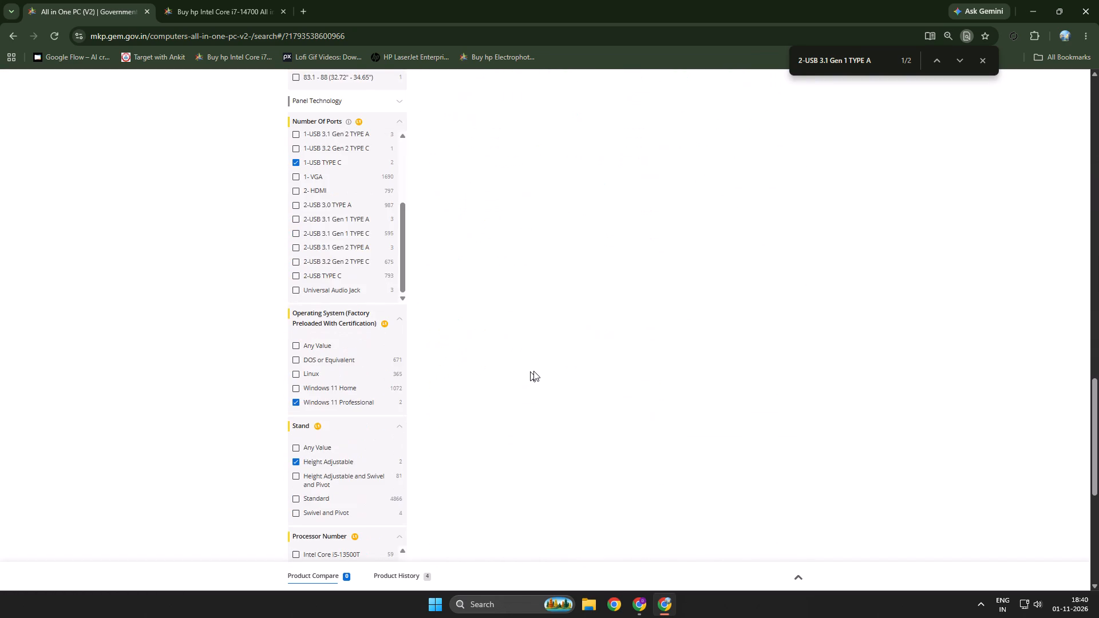
scroll(533, 371, "down", 7)
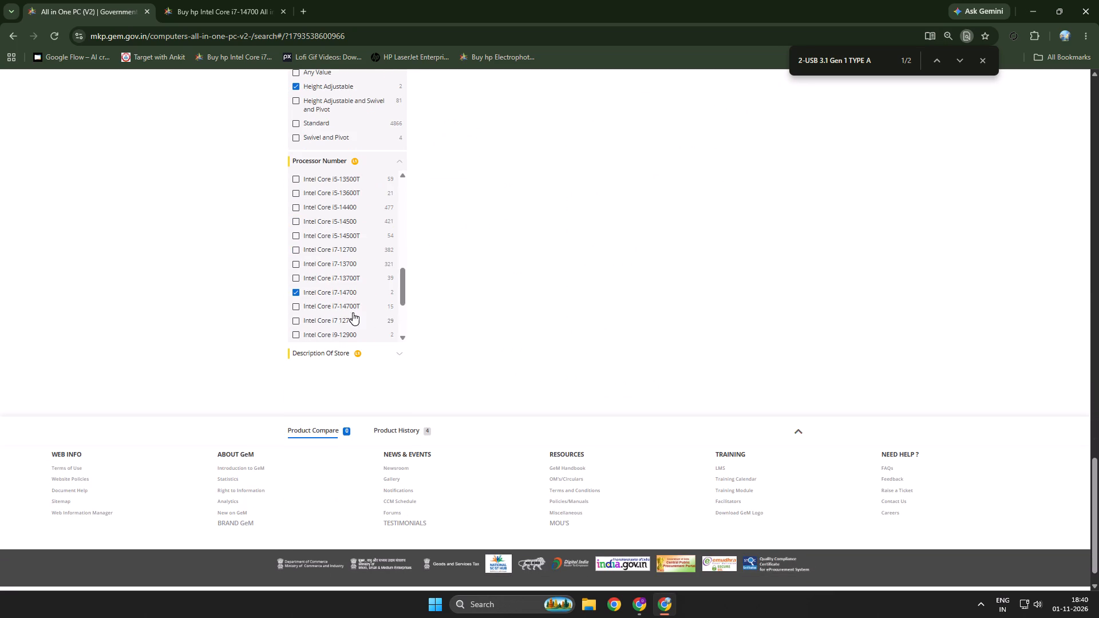
left_click(347, 306)
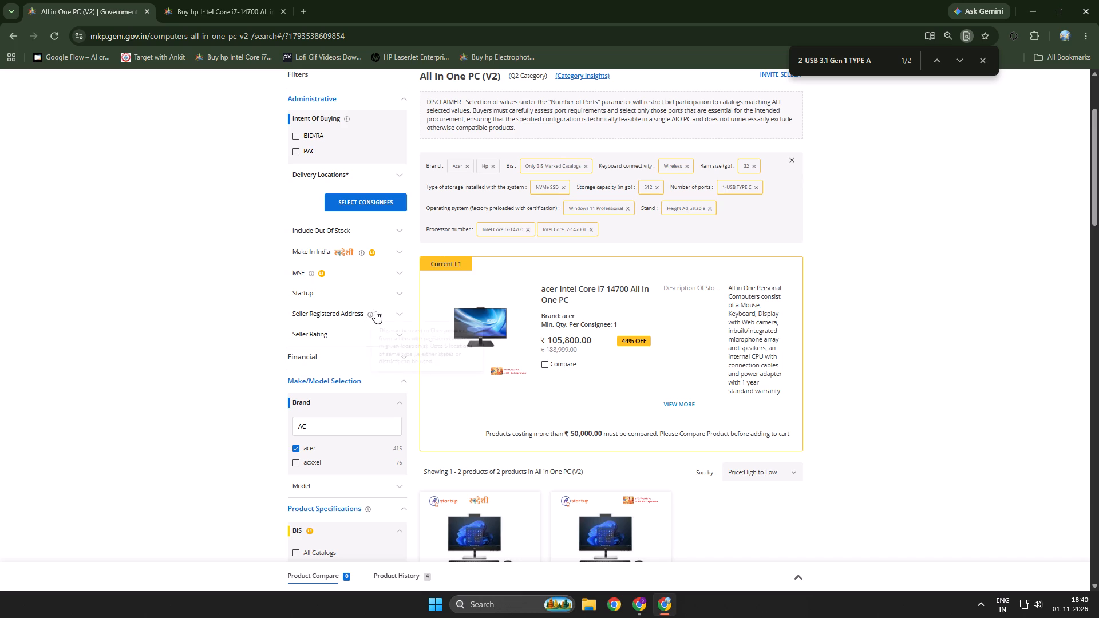
Clear all applied product filters and close the hp Intel Core i7-14700 product page.
double_click(787, 158)
left_click(244, 0)
left_click(283, 10)
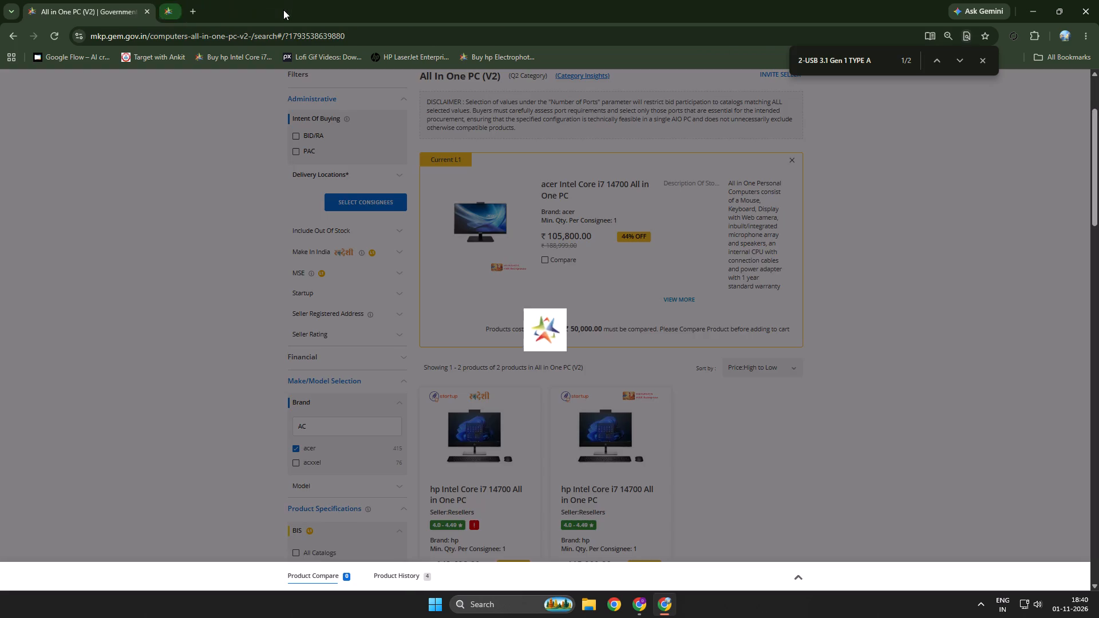
Filter the All in One PC listing by a RAM size of 32 GB.
scroll(543, 283, "down", 6)
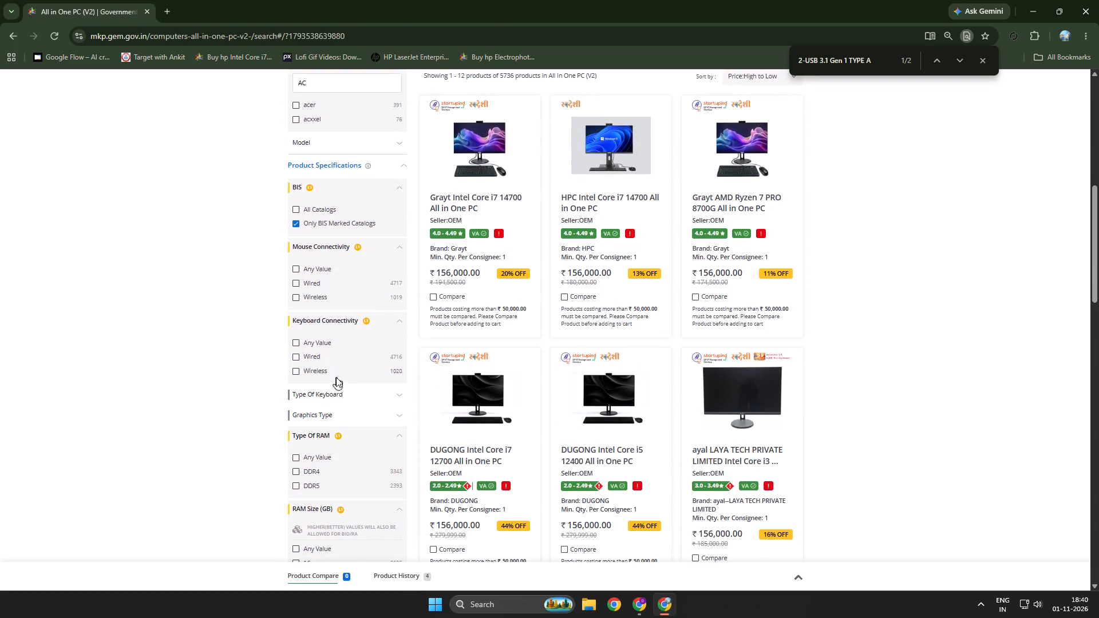
scroll(361, 428, "down", 9)
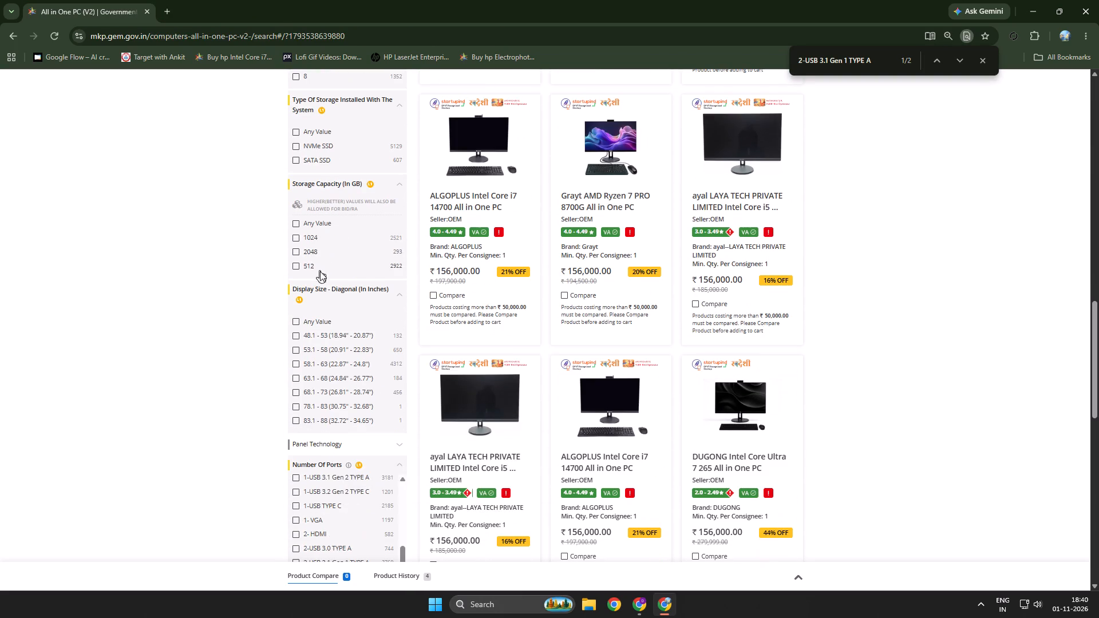
scroll(341, 321, "down", 5)
scroll(468, 395, "down", 5)
scroll(458, 395, "up", 15)
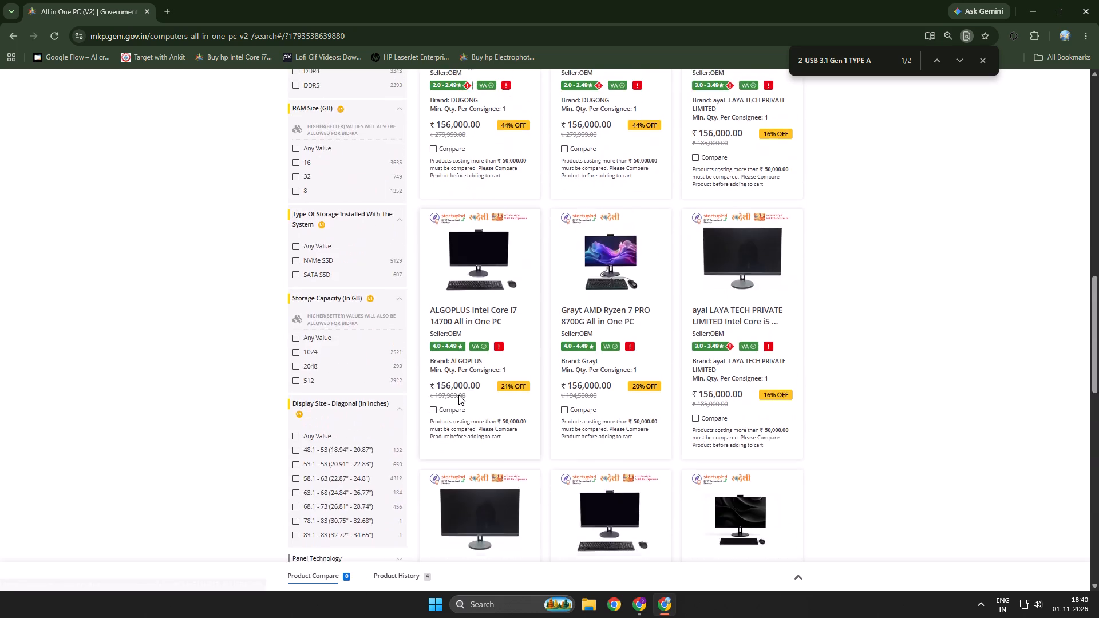
scroll(458, 395, "up", 3)
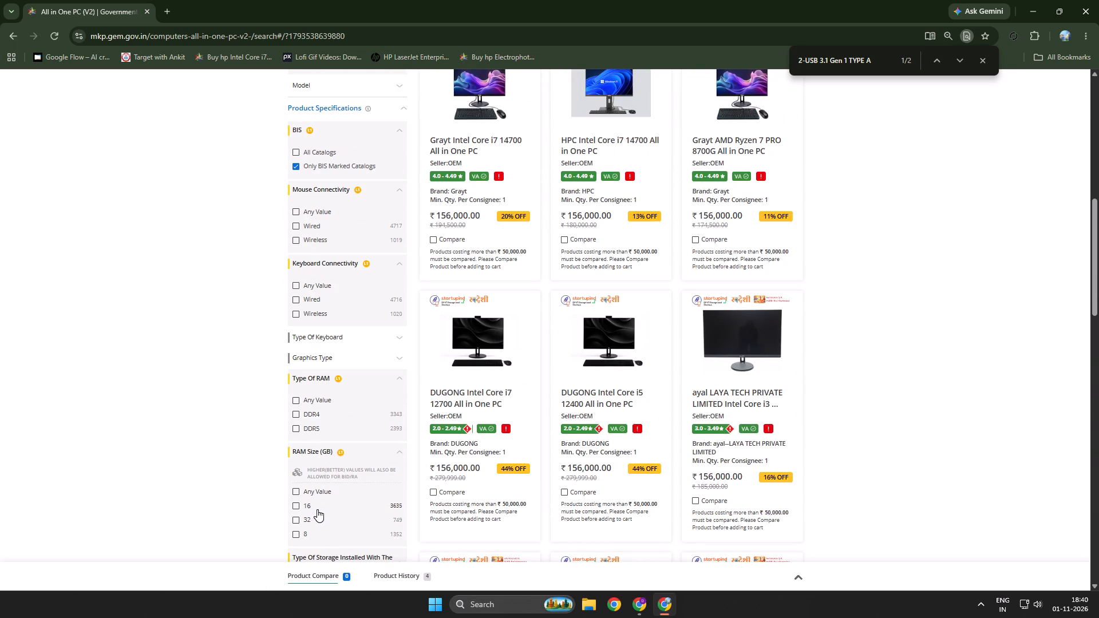
left_click(317, 515)
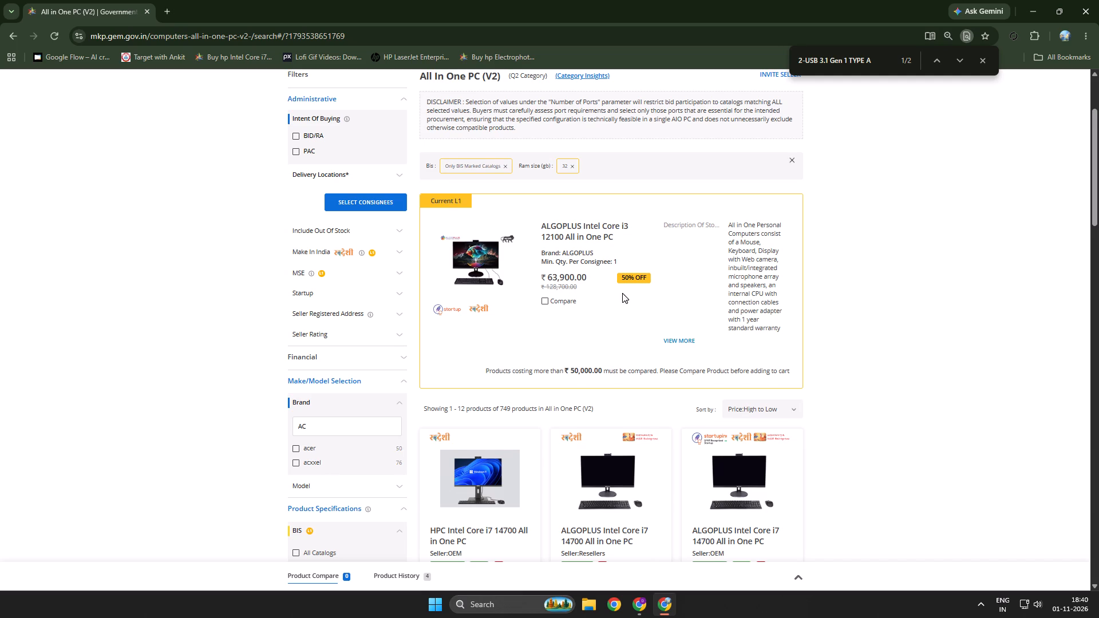
Look through the 32 GB RAM products and open page 2 of the results.
scroll(628, 288, "down", 17)
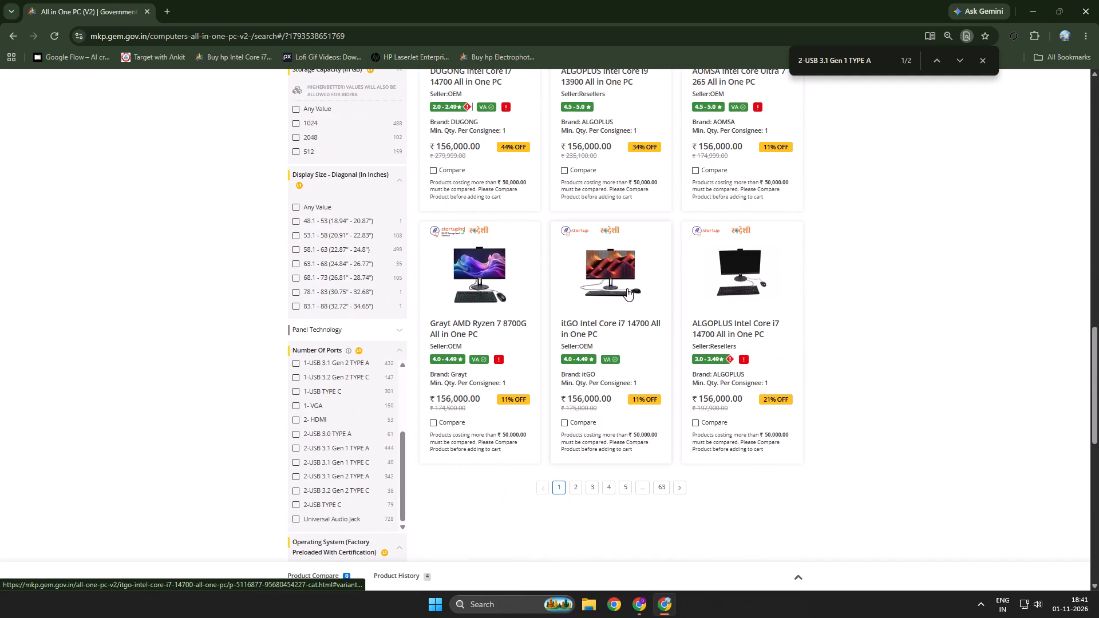
left_click(572, 490)
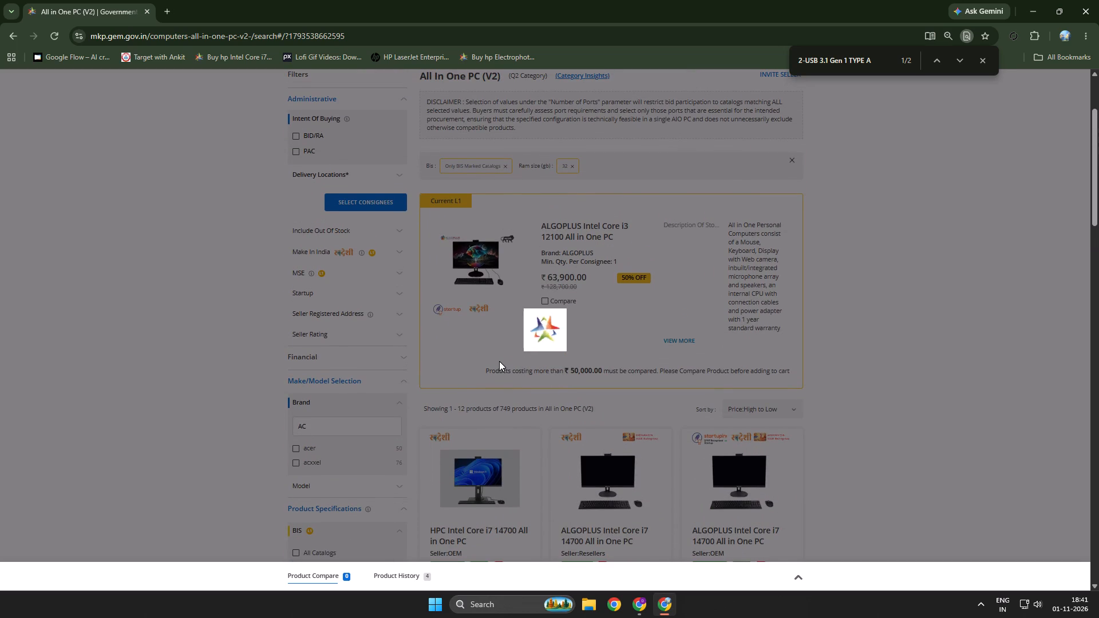
Restrict the 32 GB RAM results to the acer brand.
scroll(499, 361, "down", 4)
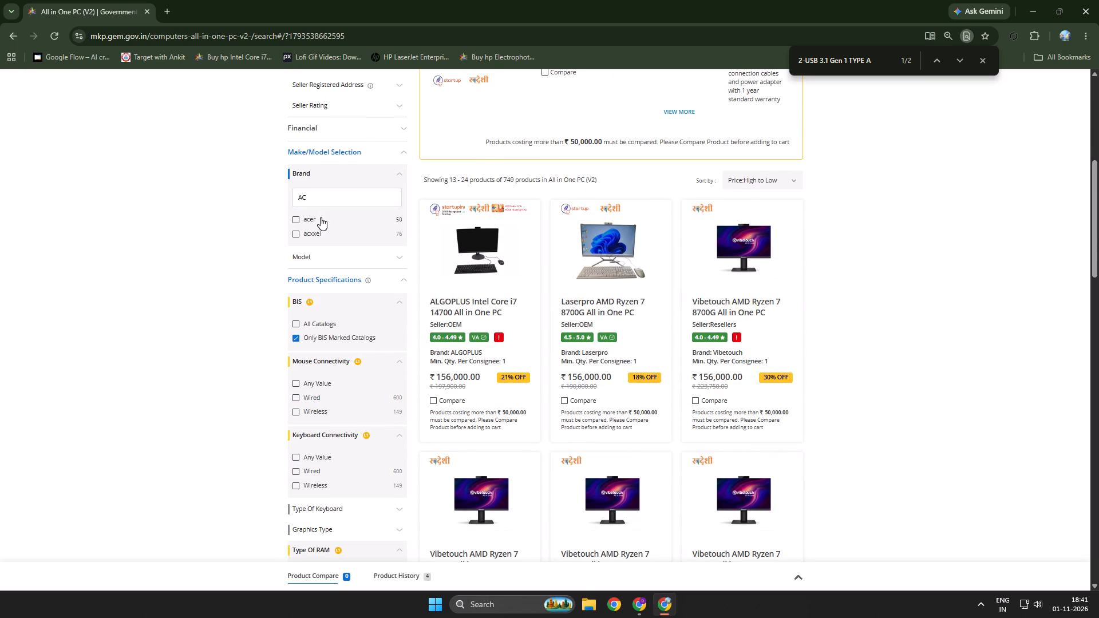
left_click(321, 217)
scroll(429, 216, "down", 3)
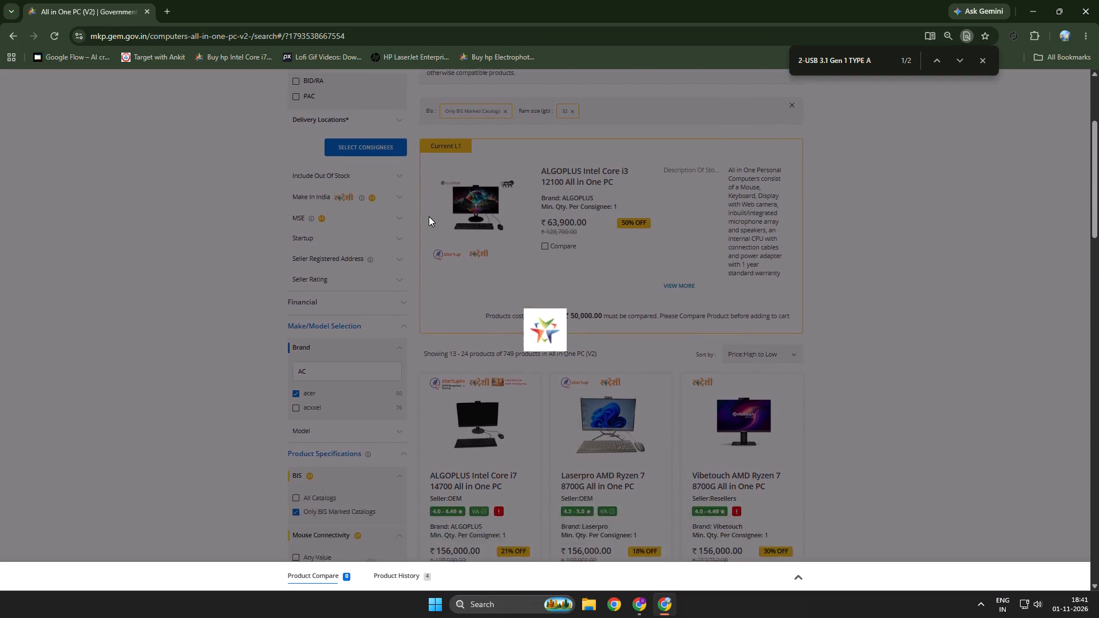
scroll(429, 216, "down", 2)
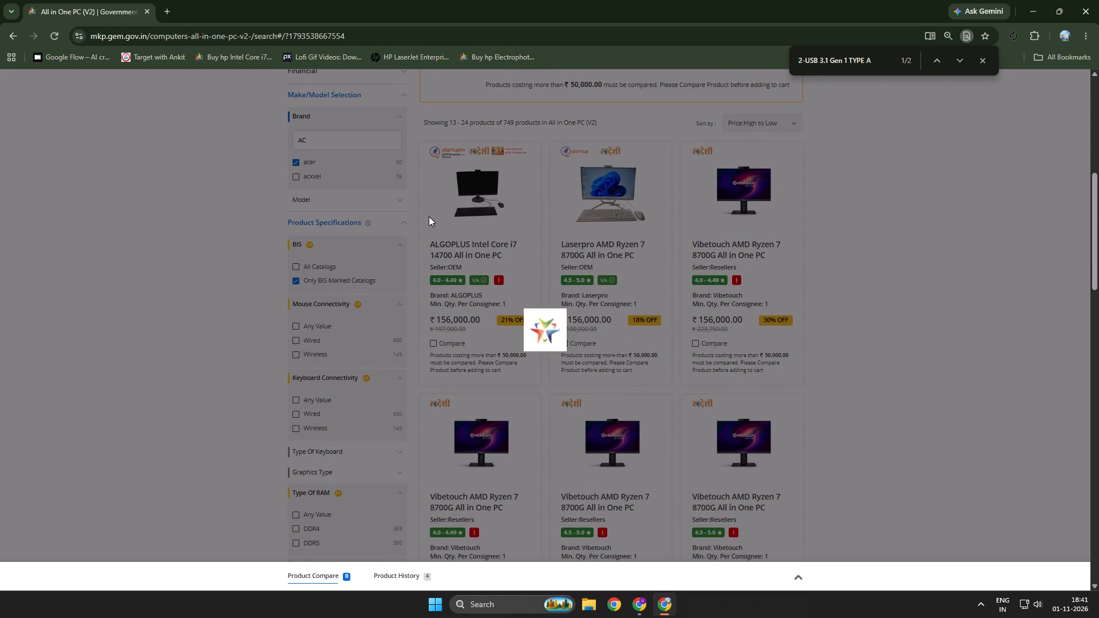
Switch to the Testbook online test window, advance to question 8 and read through its solution.
left_click(642, 607)
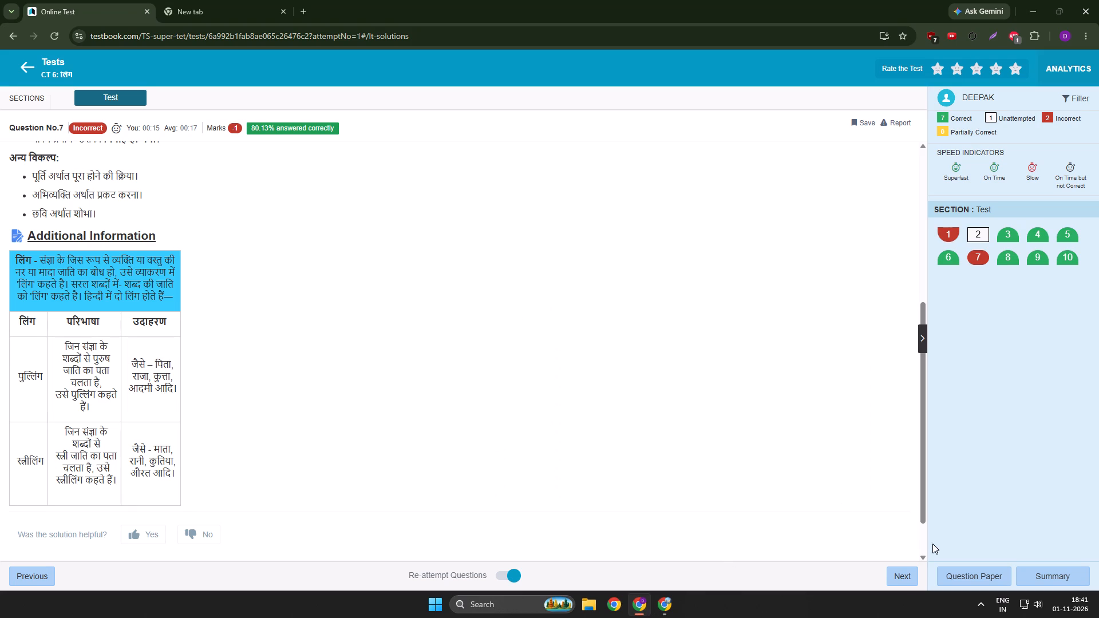
left_click(902, 575)
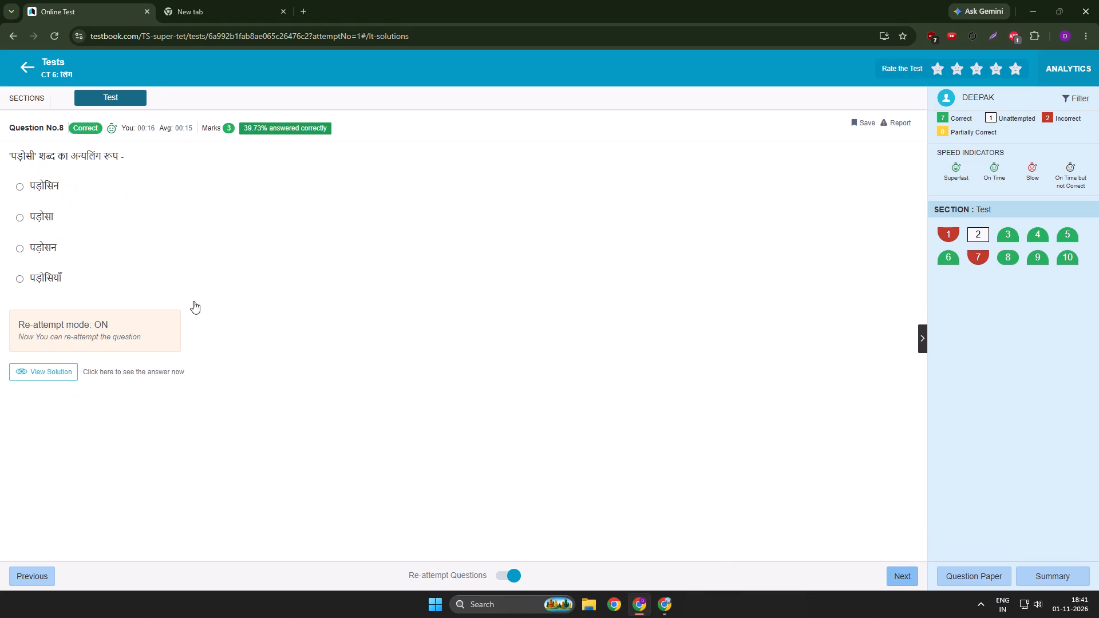
left_click(70, 375)
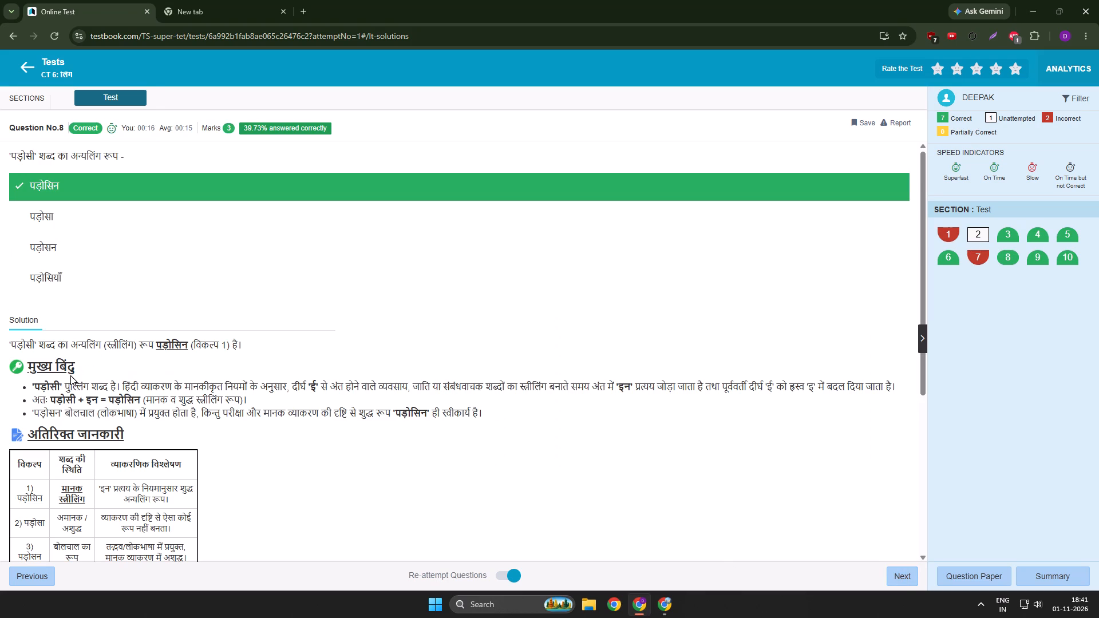
scroll(147, 318, "down", 4)
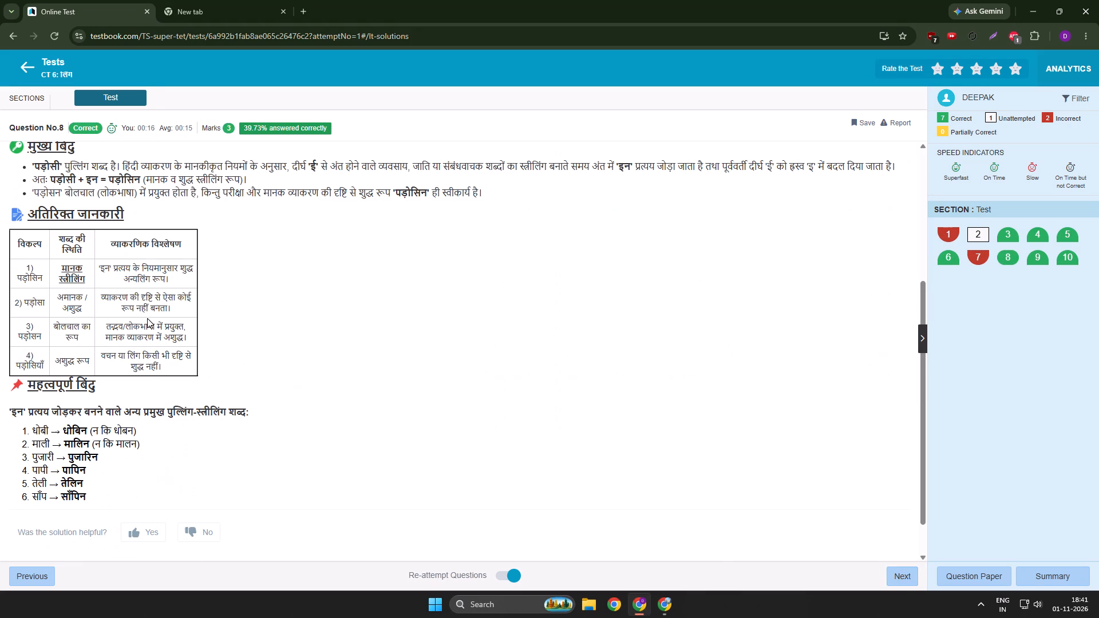
scroll(147, 318, "up", 6)
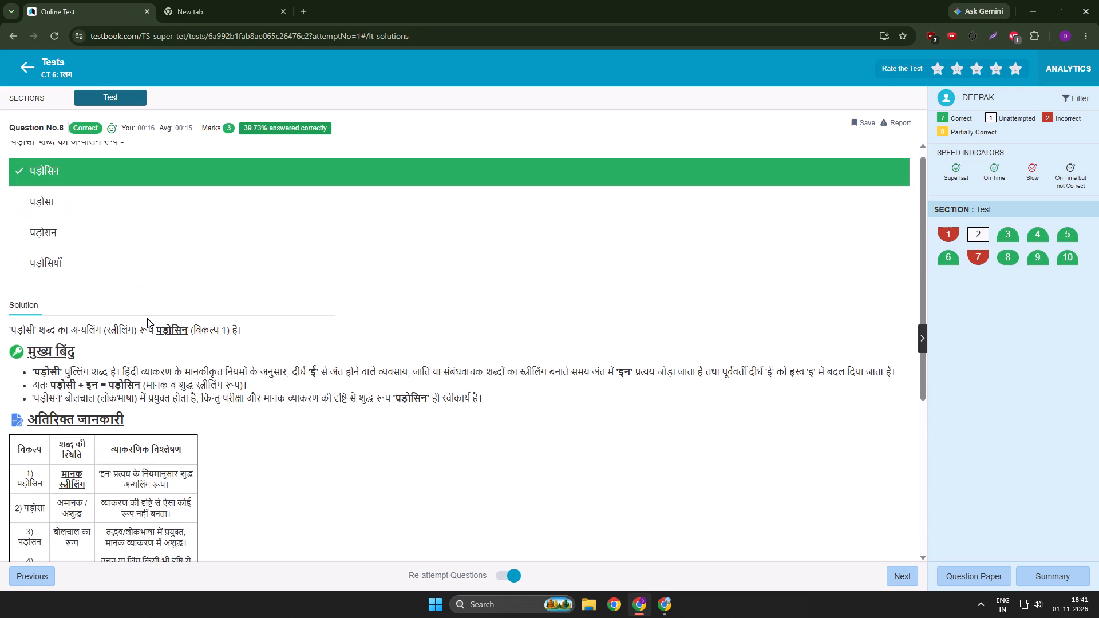
Re-attempt question 9 with the answer आयुष्मती and question 10 with the answer छात्रा.
left_click(894, 573)
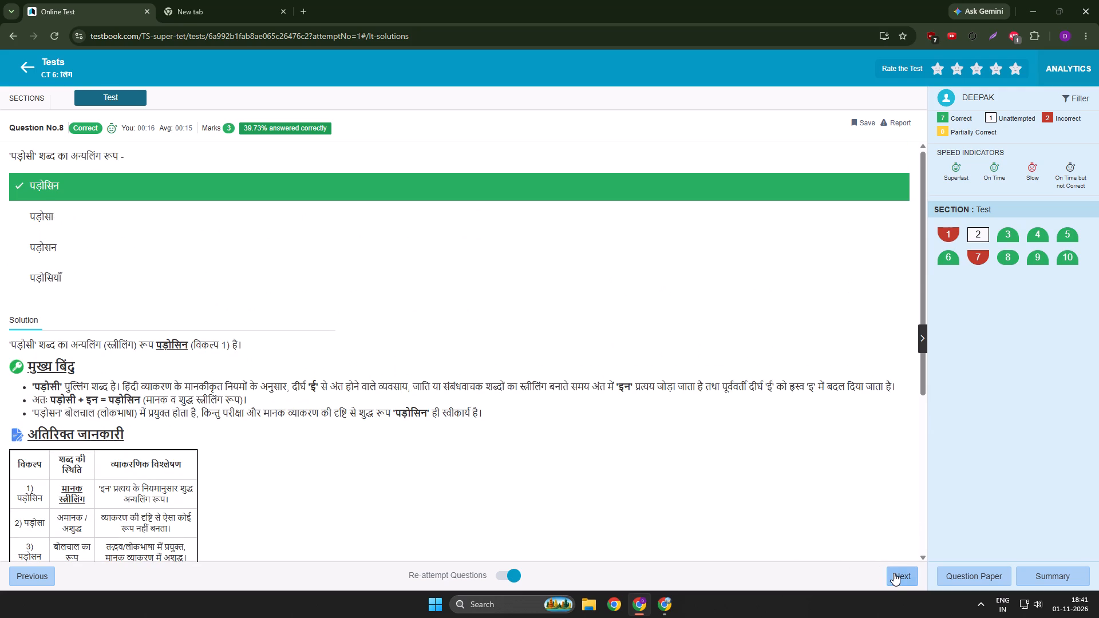
left_click(69, 299)
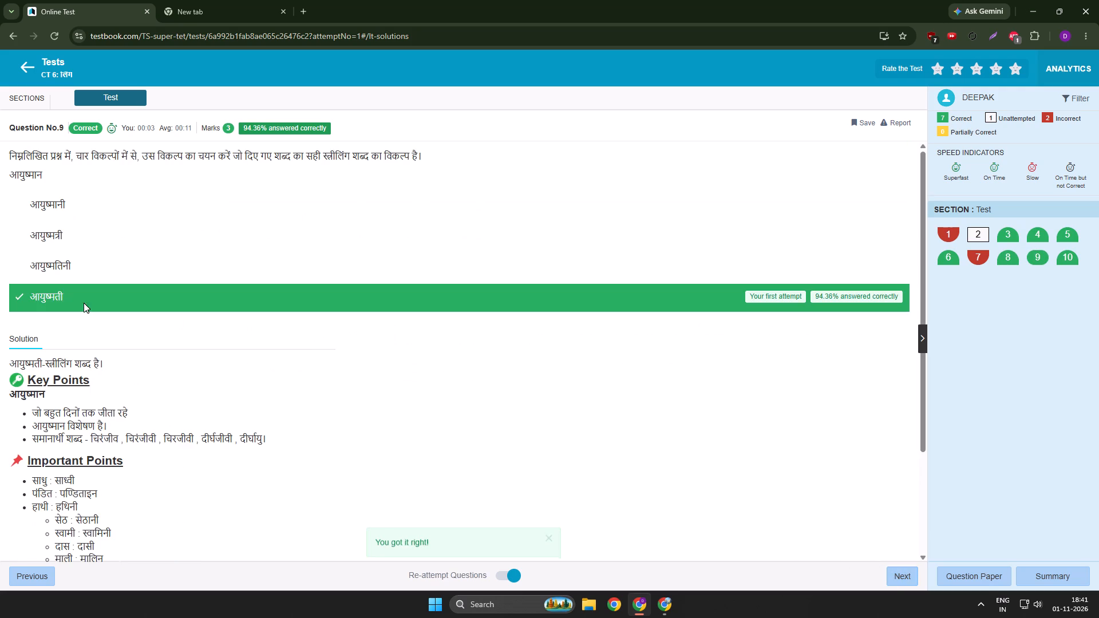
left_click(903, 579)
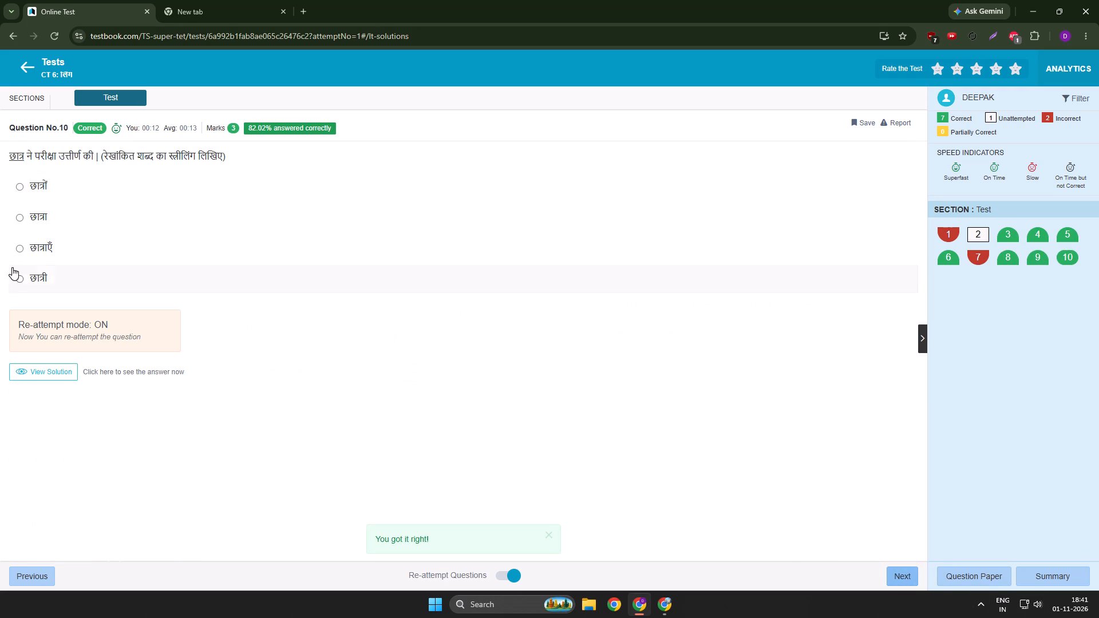
left_click(28, 212)
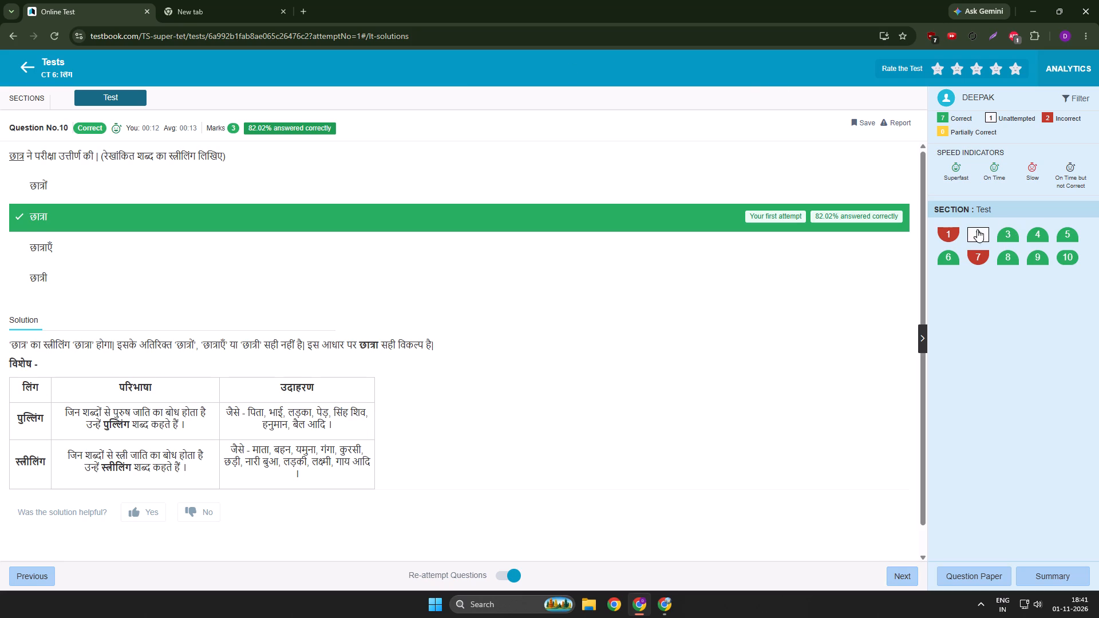
Examine the solutions of the skipped question 2 and the incorrect questions 1 and 7, and leave the test solutions.
left_click(968, 226)
left_click(974, 234)
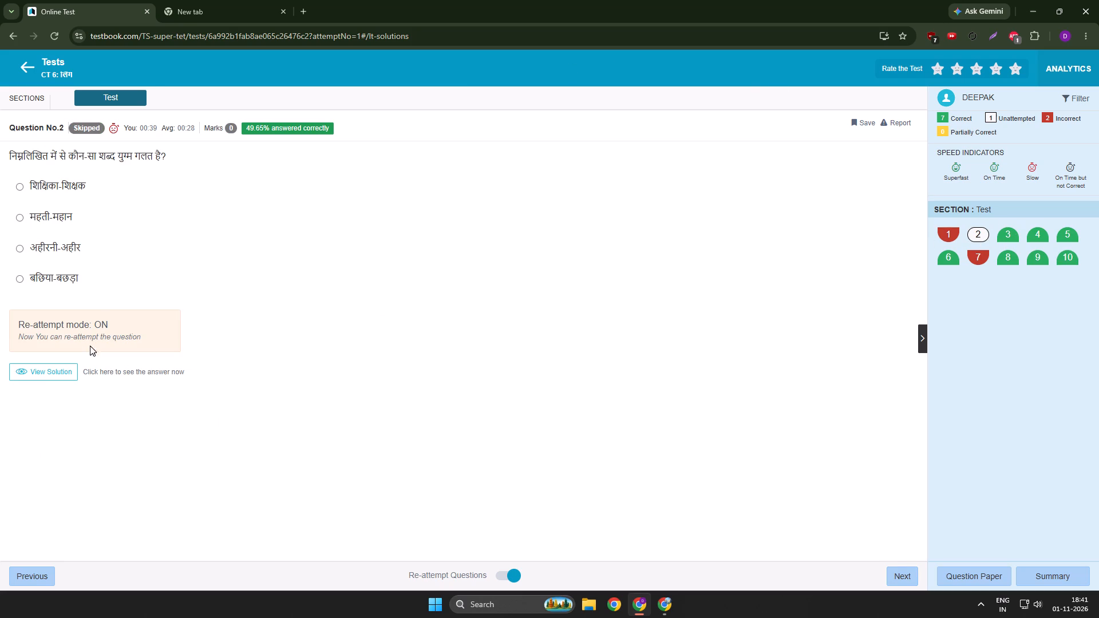
left_click(70, 371)
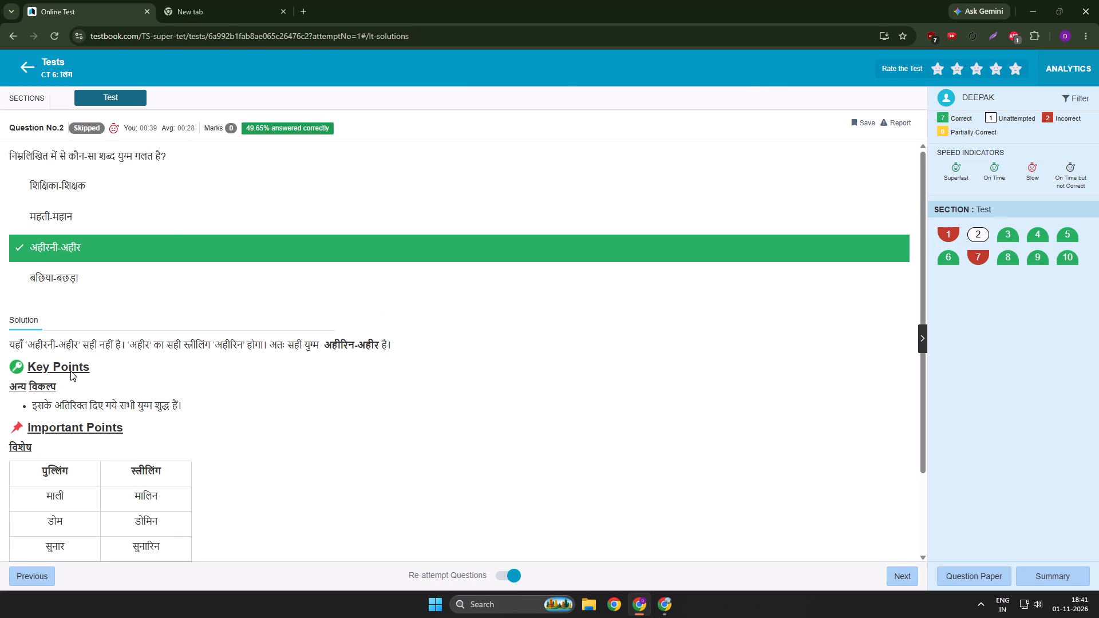
scroll(173, 231, "down", 4)
scroll(173, 231, "up", 5)
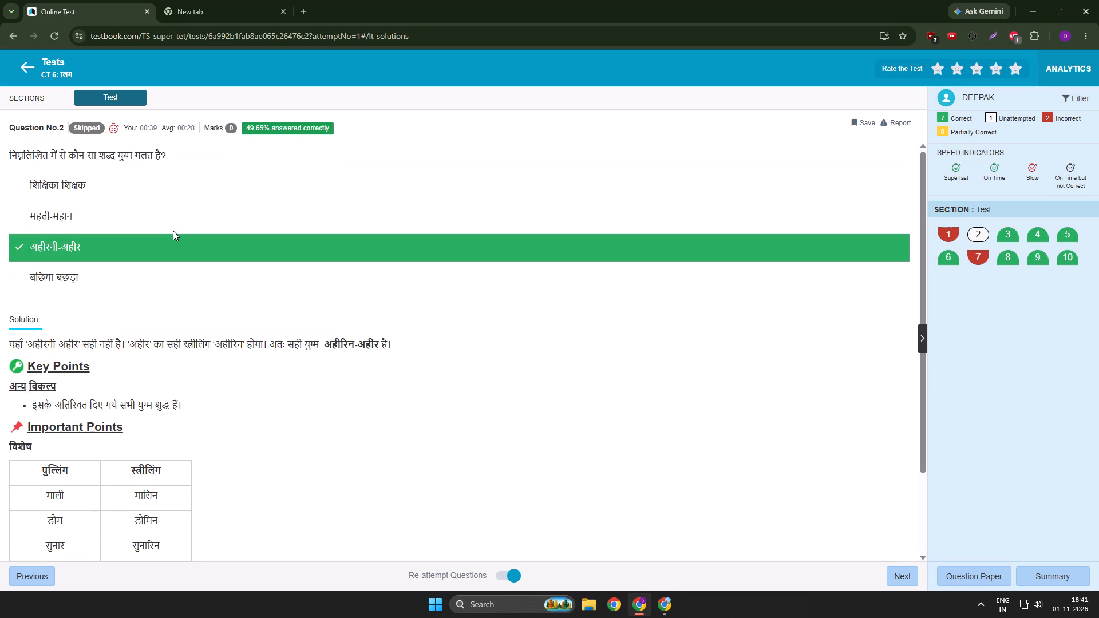
scroll(173, 231, "down", 2)
scroll(173, 231, "up", 2)
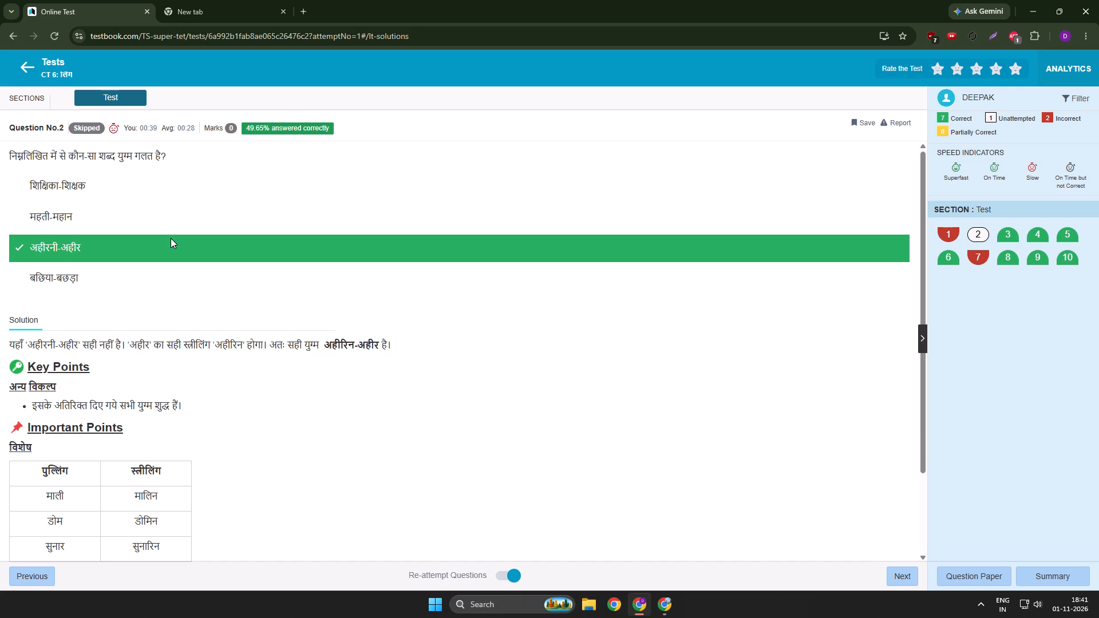
left_click(952, 235)
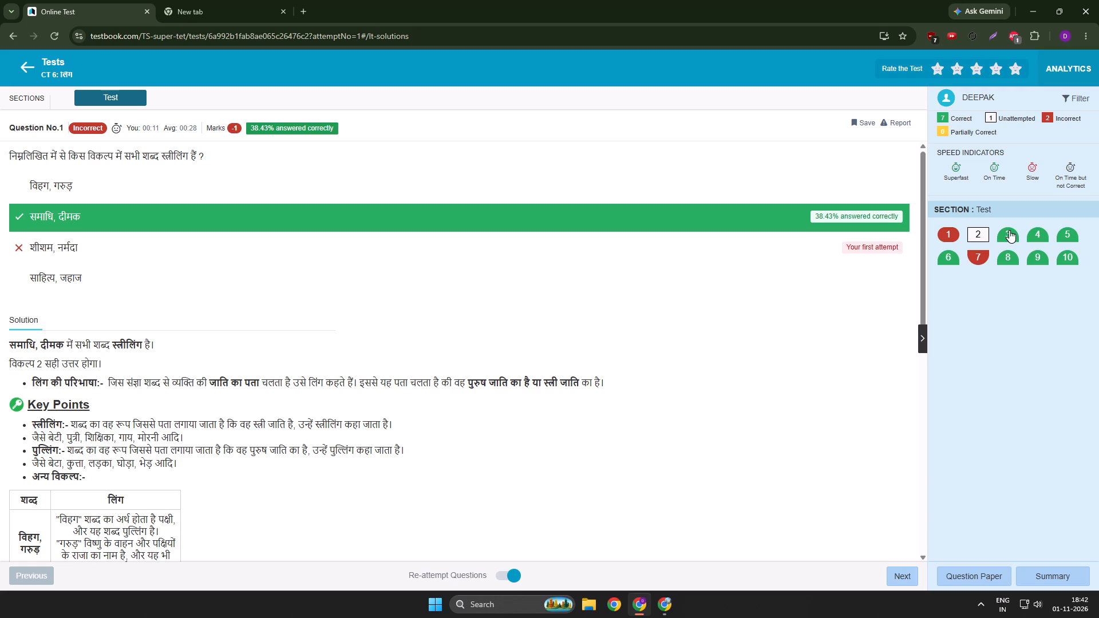
left_click(981, 251)
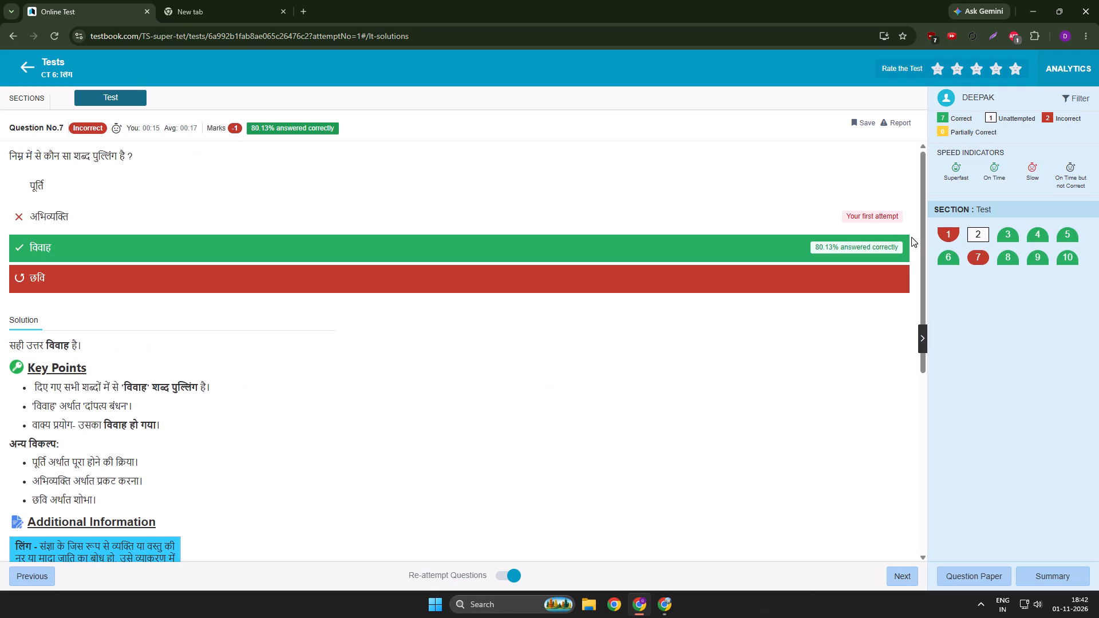
left_click(24, 65)
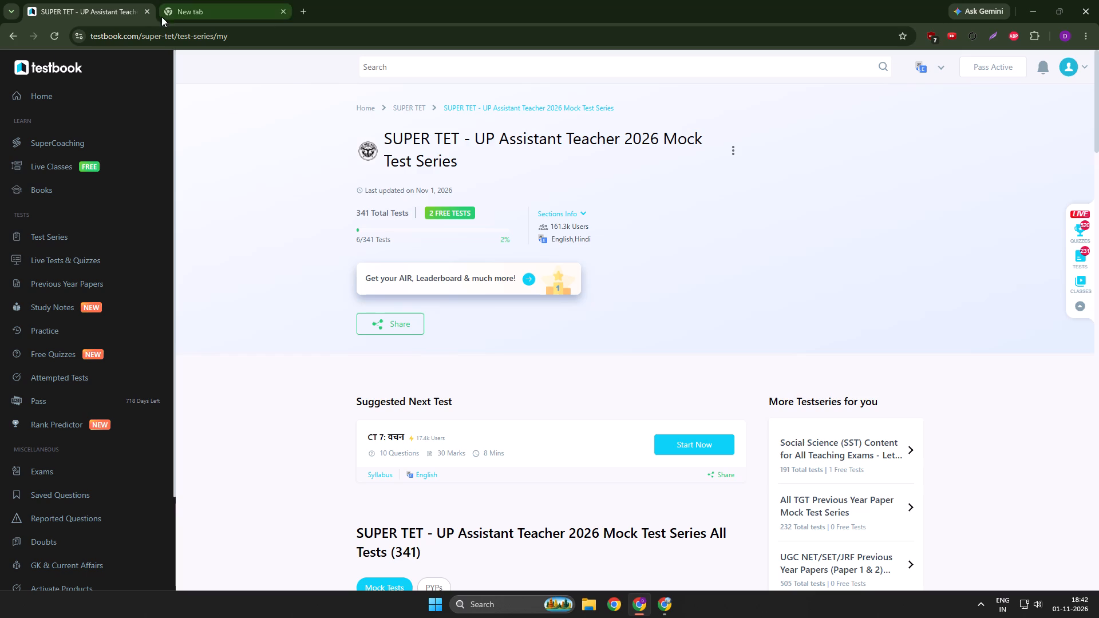
Switch to the GeM window, open the ₹149,850 acer Intel Core Ultra 7 265 All in One PC and expand its full specifications.
left_click(667, 615)
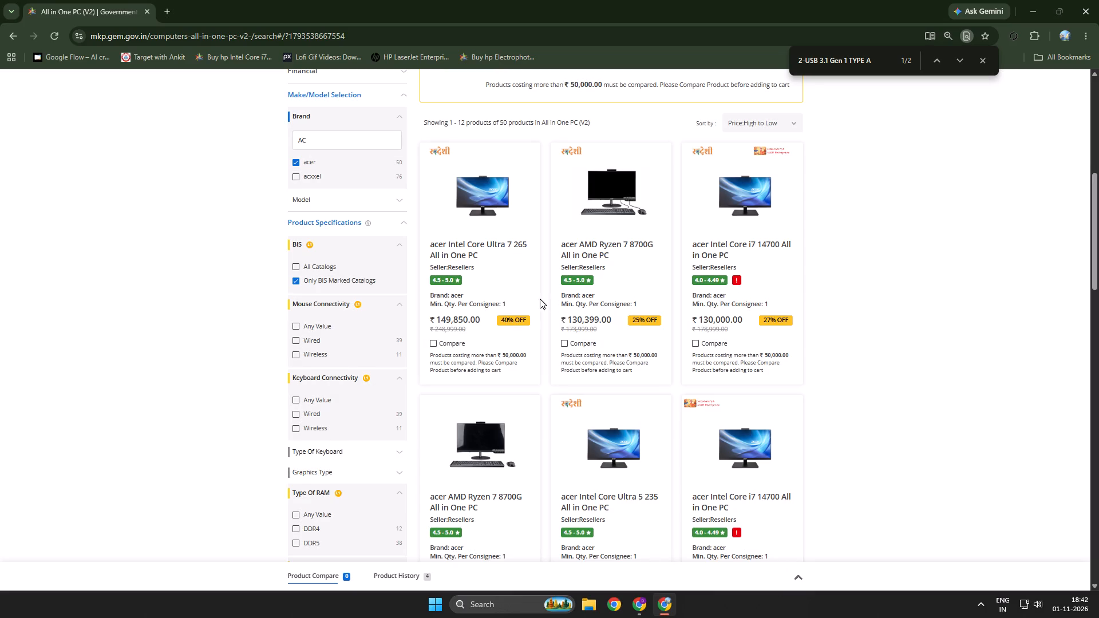
left_click_drag(508, 247, 502, 248, "ctrl")
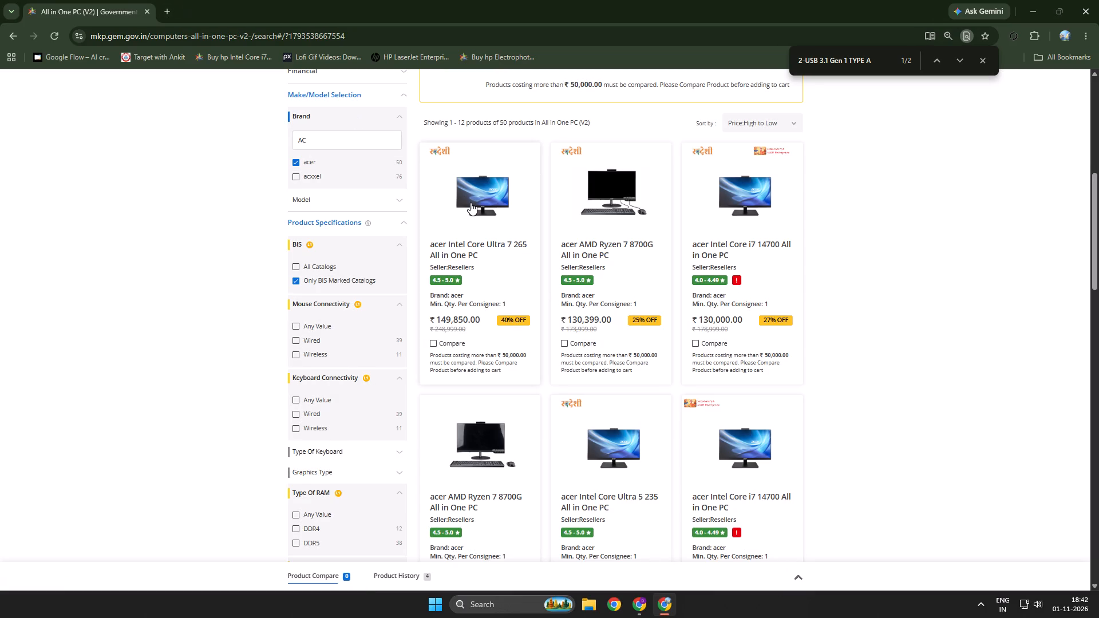
left_click(471, 203, "ctrl")
left_click(233, 0)
scroll(480, 425, "down", 6)
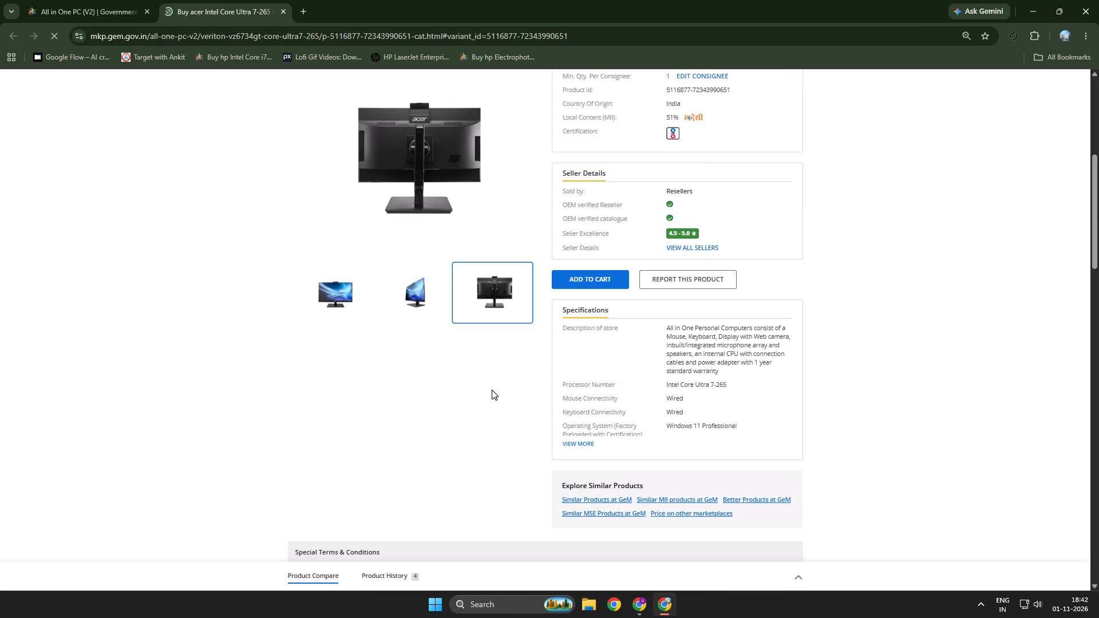
left_click(572, 446)
Filter the acer 32 GB RAM listing by the processor number Intel Core Ultra 7-265.
left_click(67, 0)
scroll(425, 330, "down", 4)
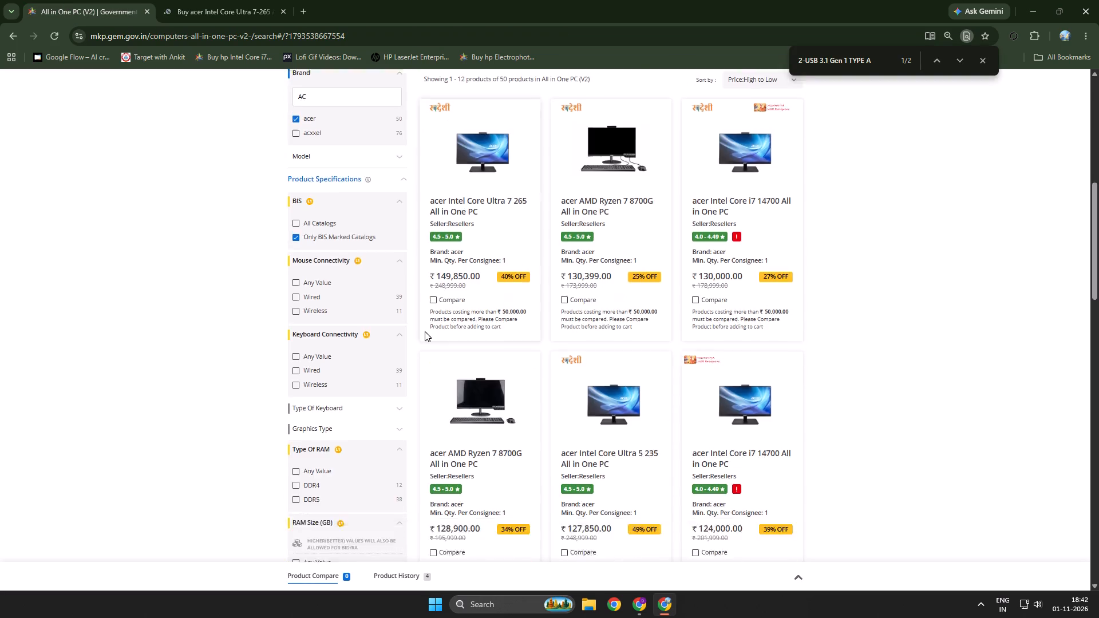
scroll(425, 331, "down", 2)
scroll(362, 473, "down", 11)
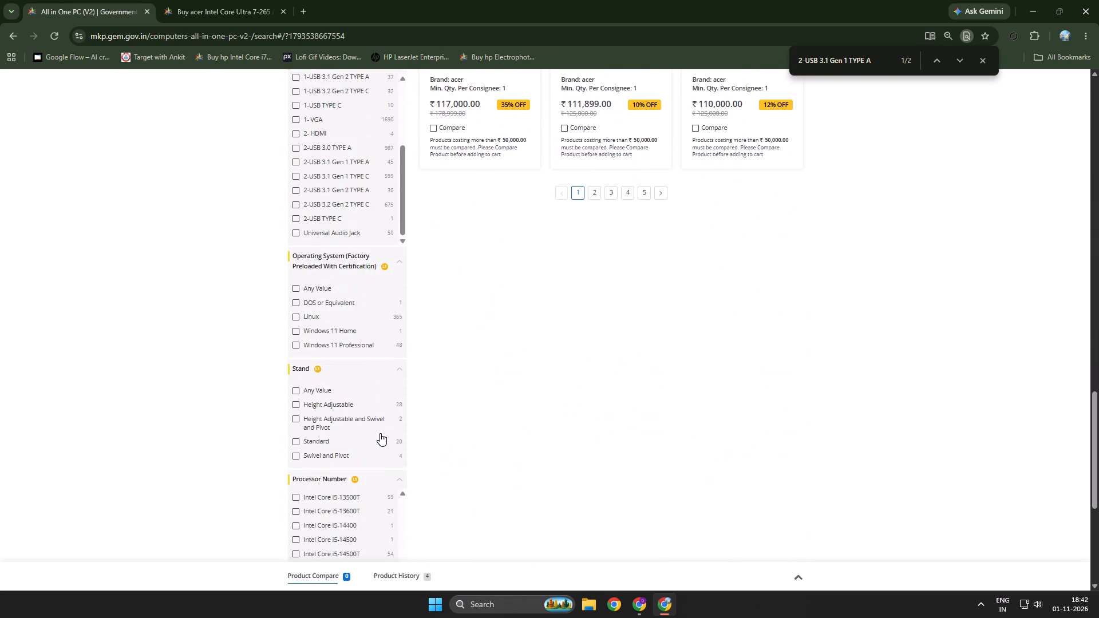
scroll(380, 433, "down", 6)
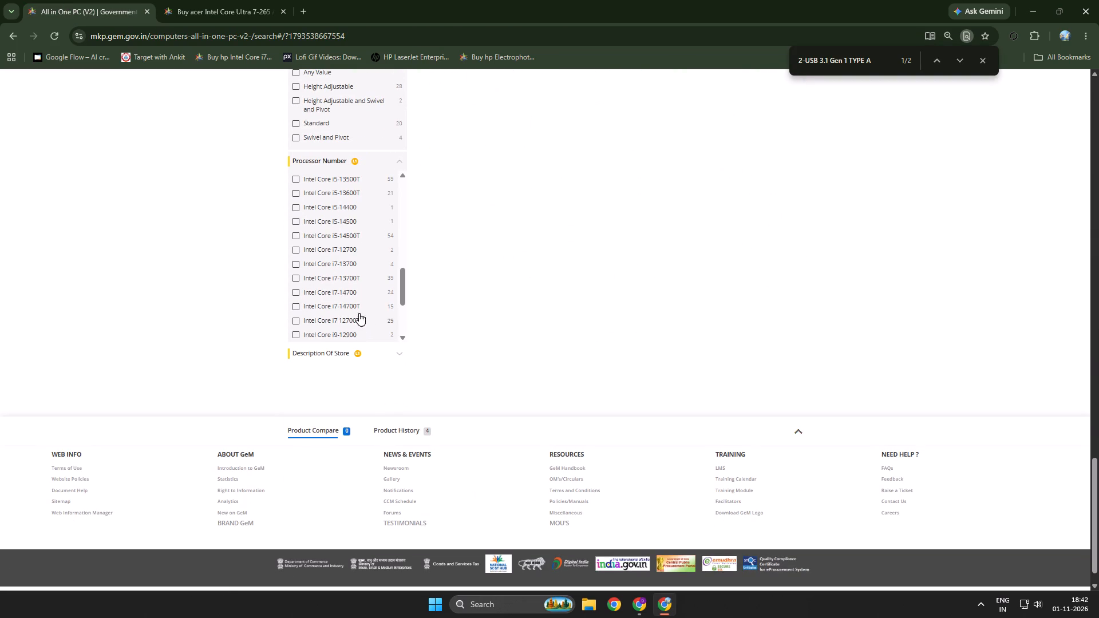
scroll(363, 280, "down", 3)
left_click(362, 314)
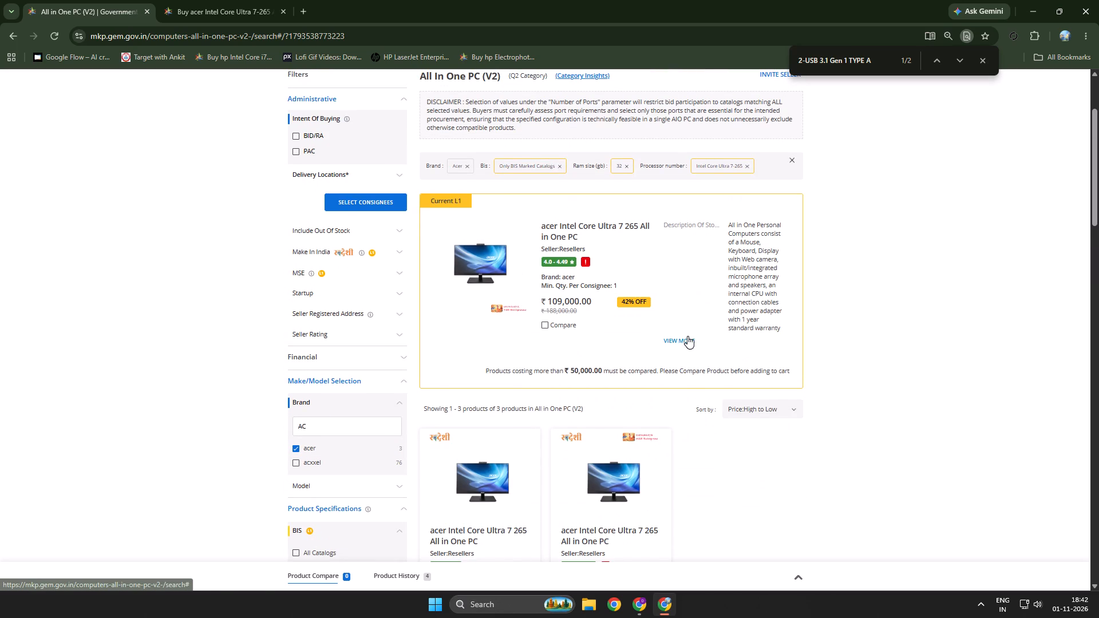
Expand the Current L1 acer product's specifications and compare them with those on the opened acer product page.
left_click(687, 336)
scroll(568, 311, "down", 6)
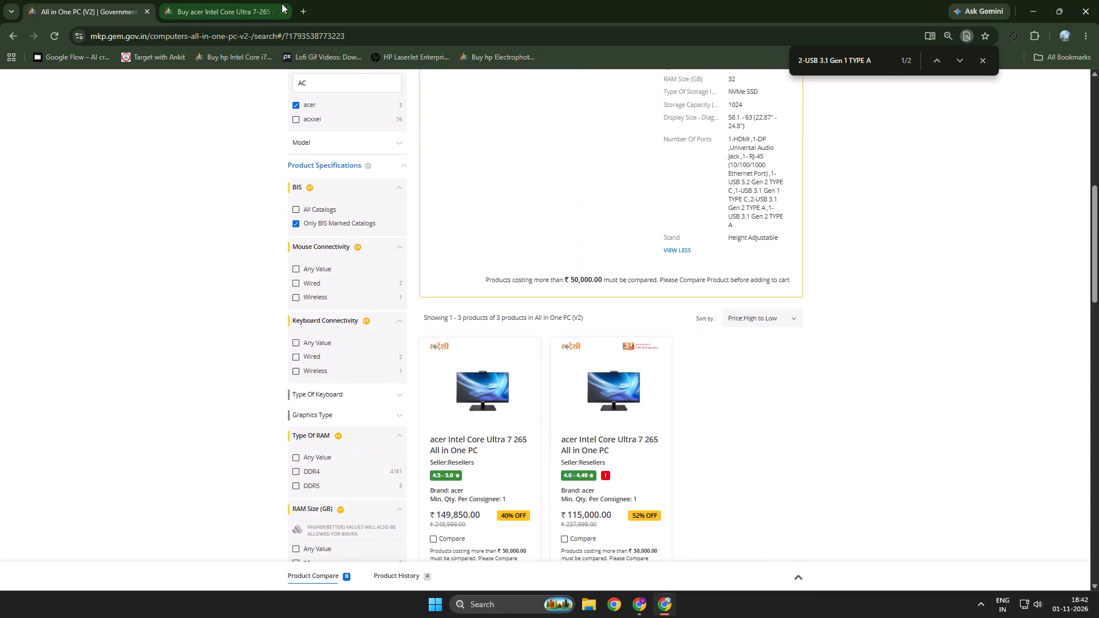
left_click(232, 0)
scroll(583, 249, "down", 5)
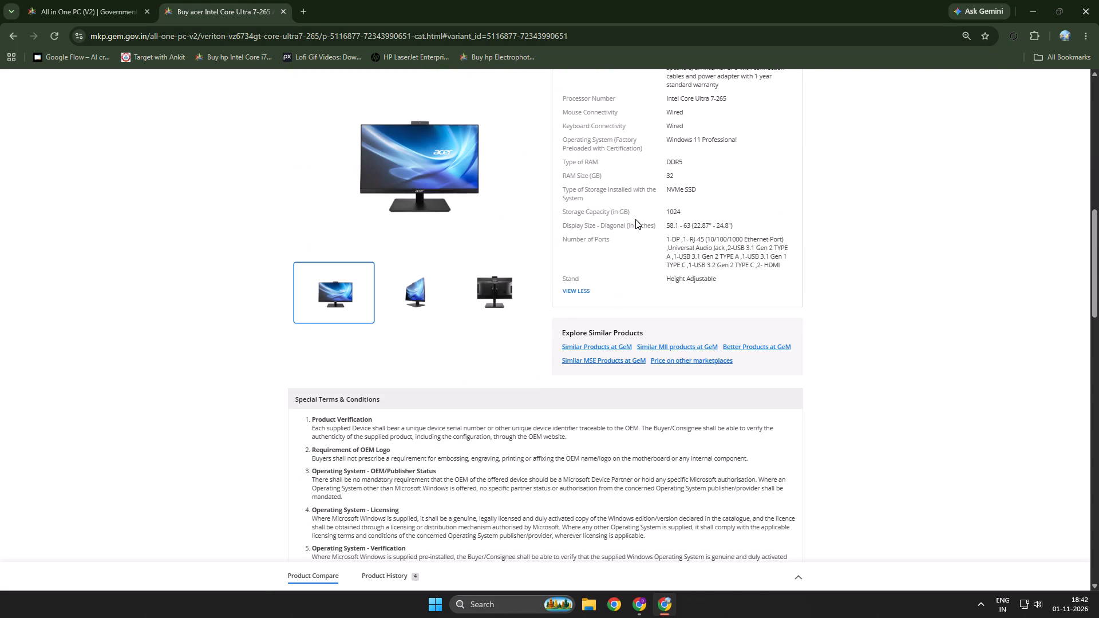
Remove the Intel Core Ultra 7-265 processor filter from the All in One PC listing.
left_click(97, 0)
scroll(592, 292, "down", 7)
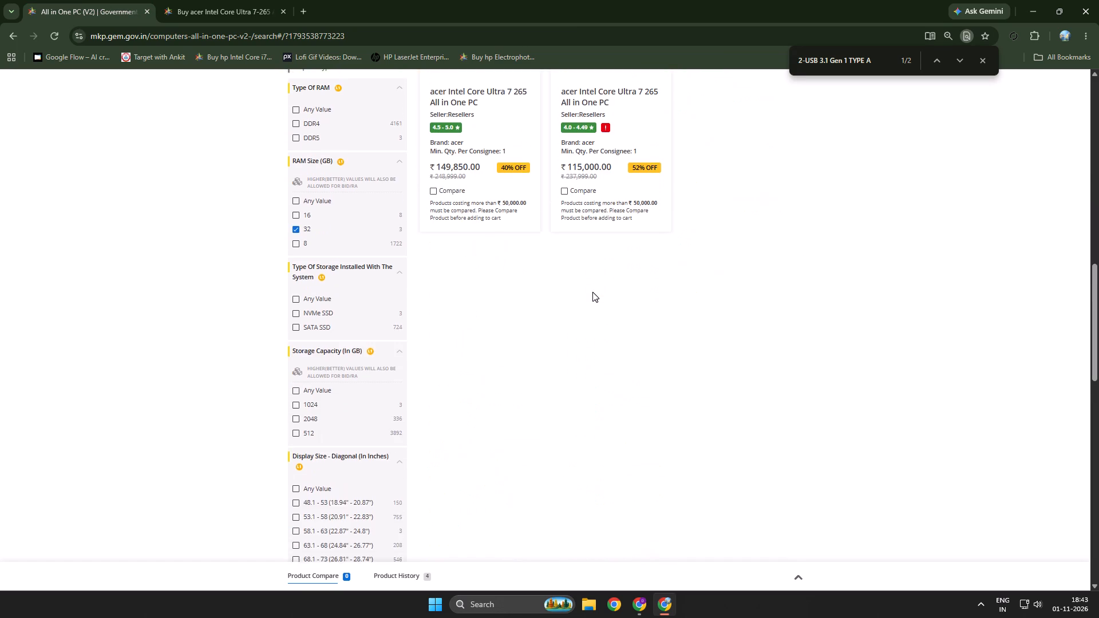
scroll(442, 286, "down", 5)
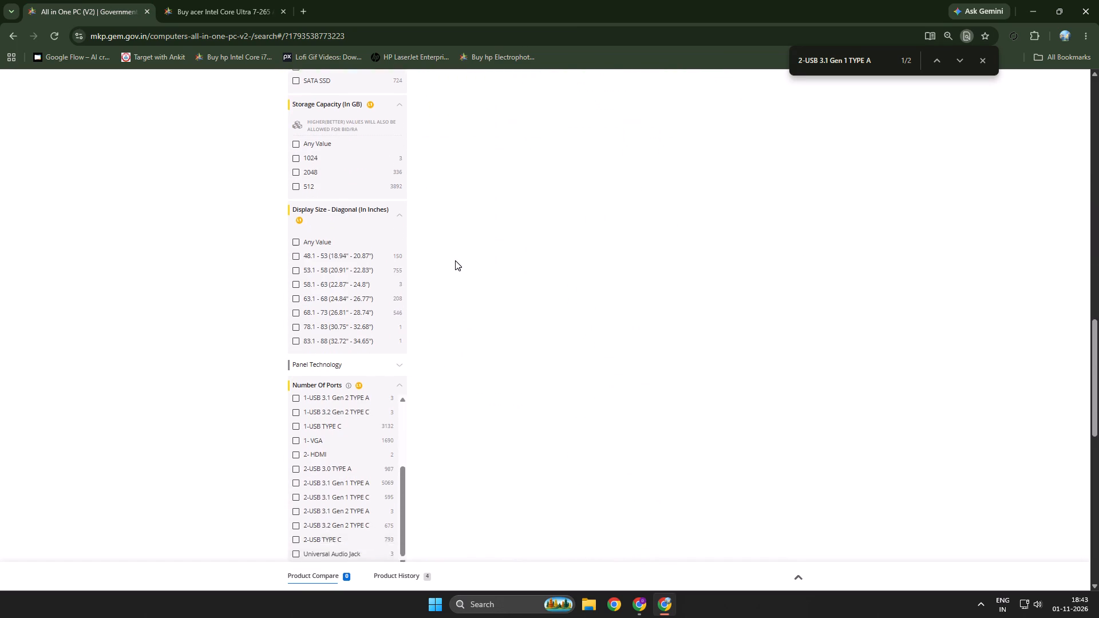
scroll(455, 260, "down", 2)
scroll(385, 292, "down", 1)
scroll(326, 211, "down", 1)
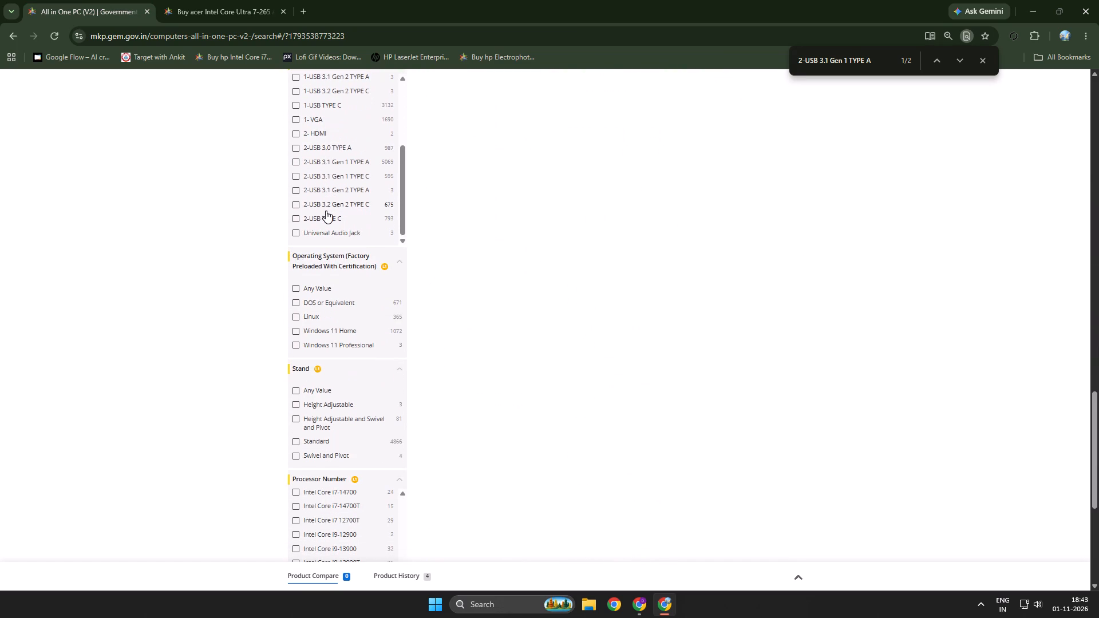
scroll(326, 211, "down", 4)
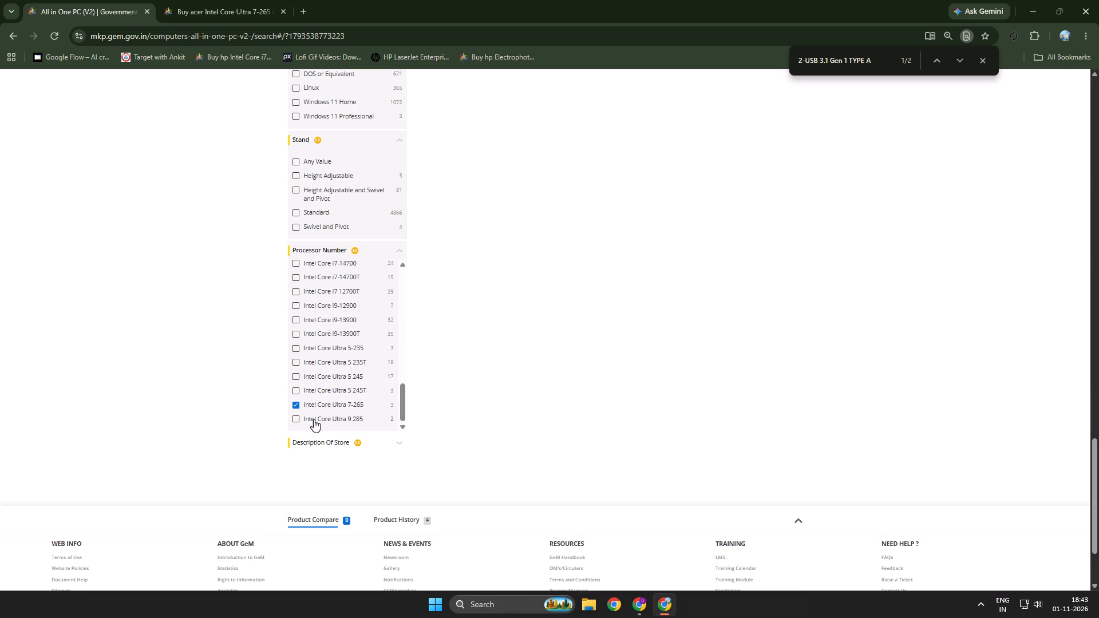
left_click(323, 403)
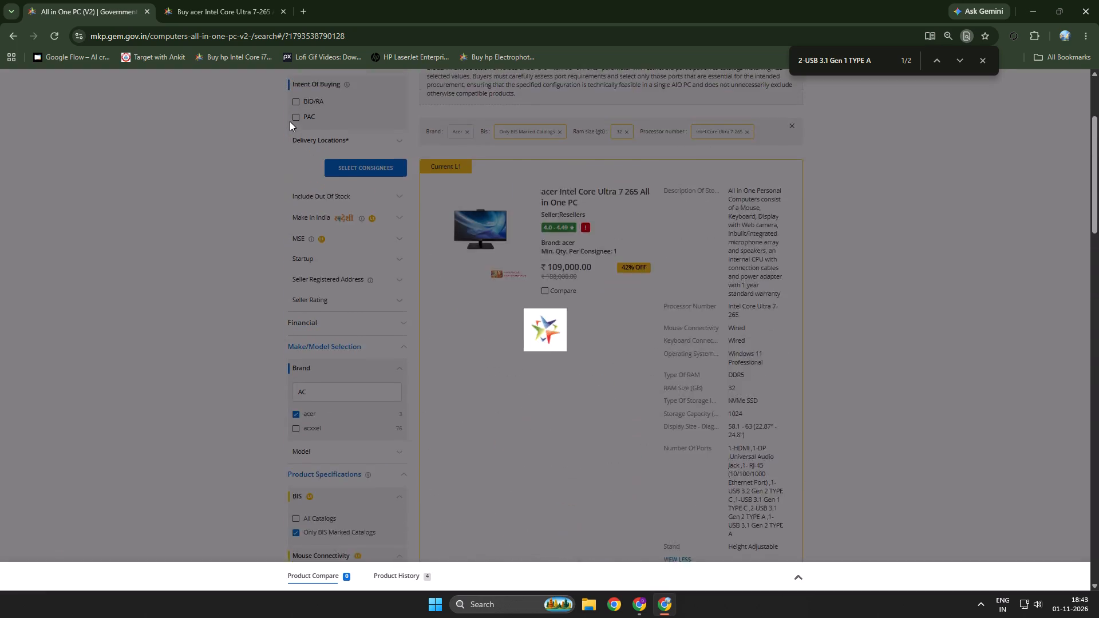
Clear all applied filters from the All in One PC listing.
scroll(473, 163, "down", 5)
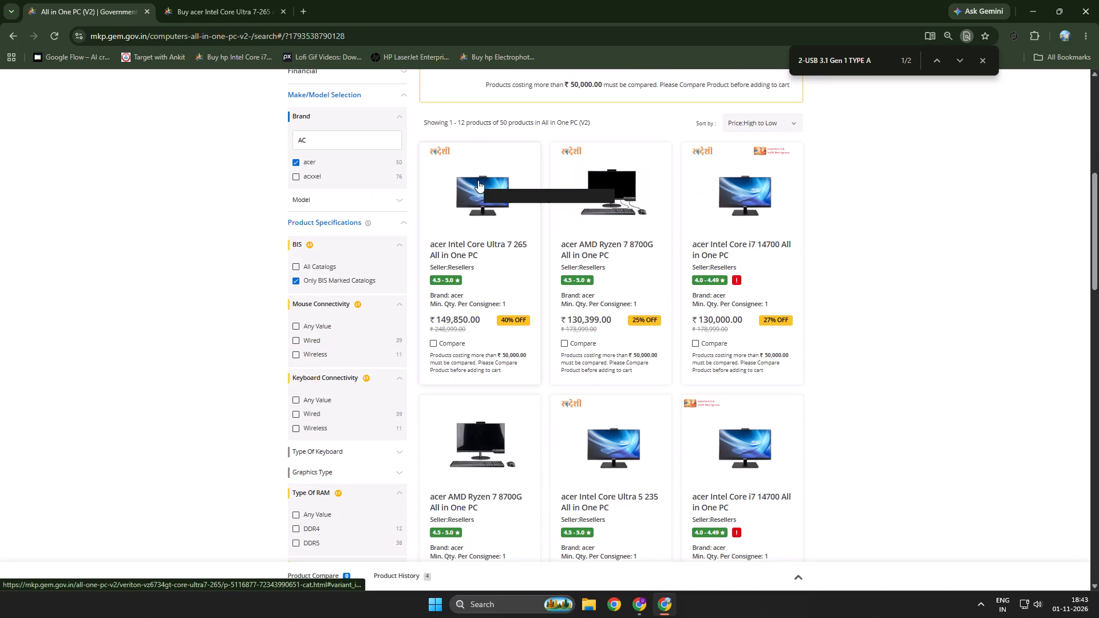
scroll(478, 180, "down", 6)
scroll(639, 175, "up", 11)
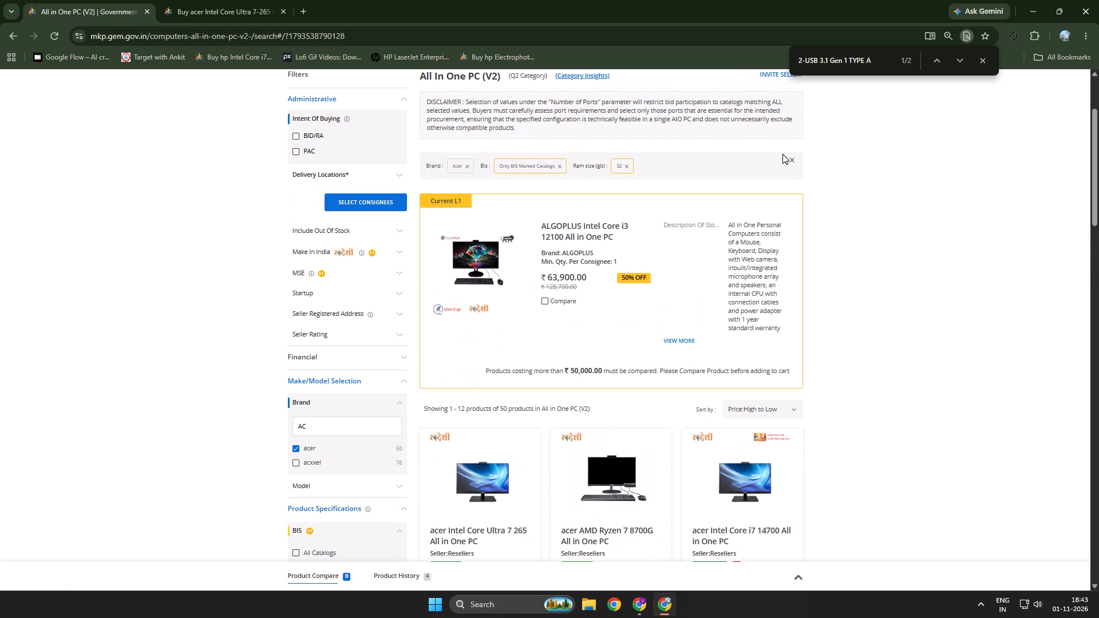
left_click(796, 160)
left_click(793, 159)
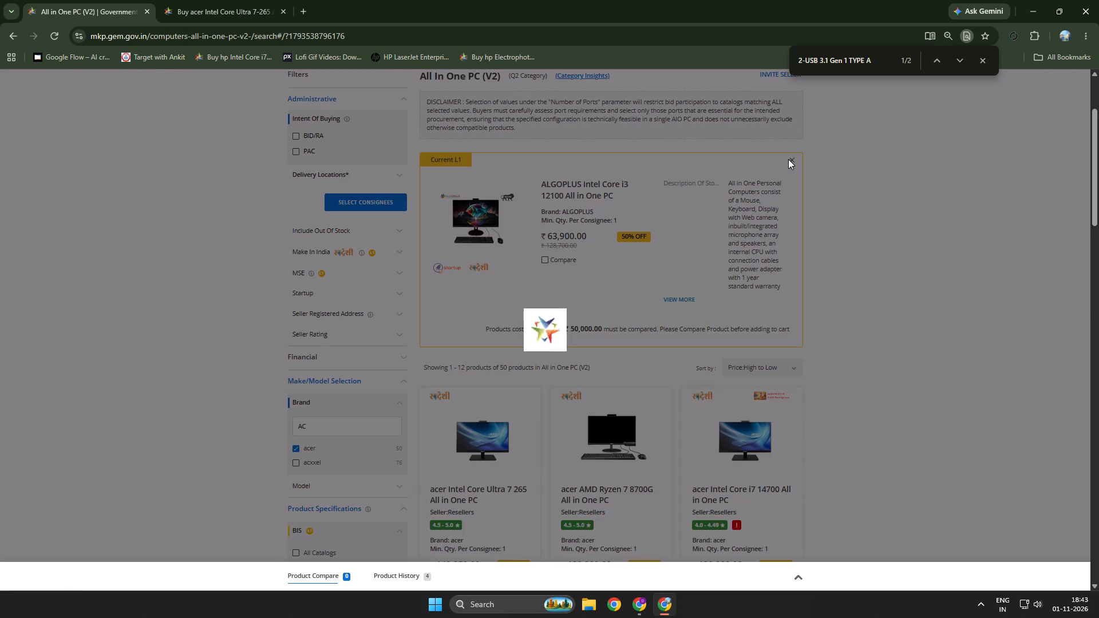
Restrict the All in One PC listing to the acer brand.
scroll(689, 235, "down", 4)
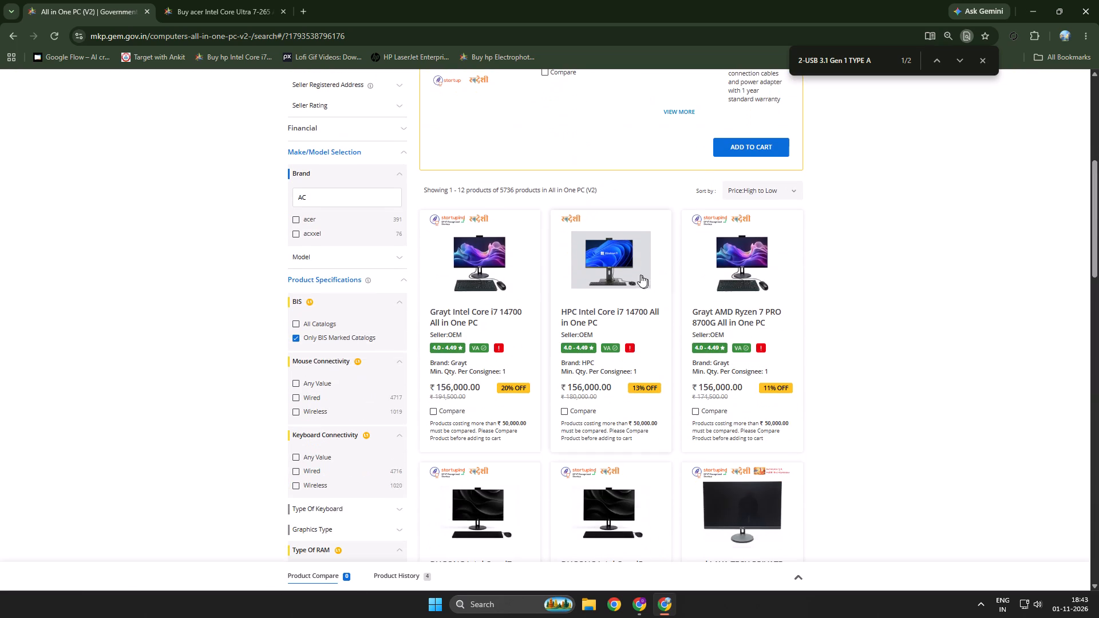
left_click(341, 218)
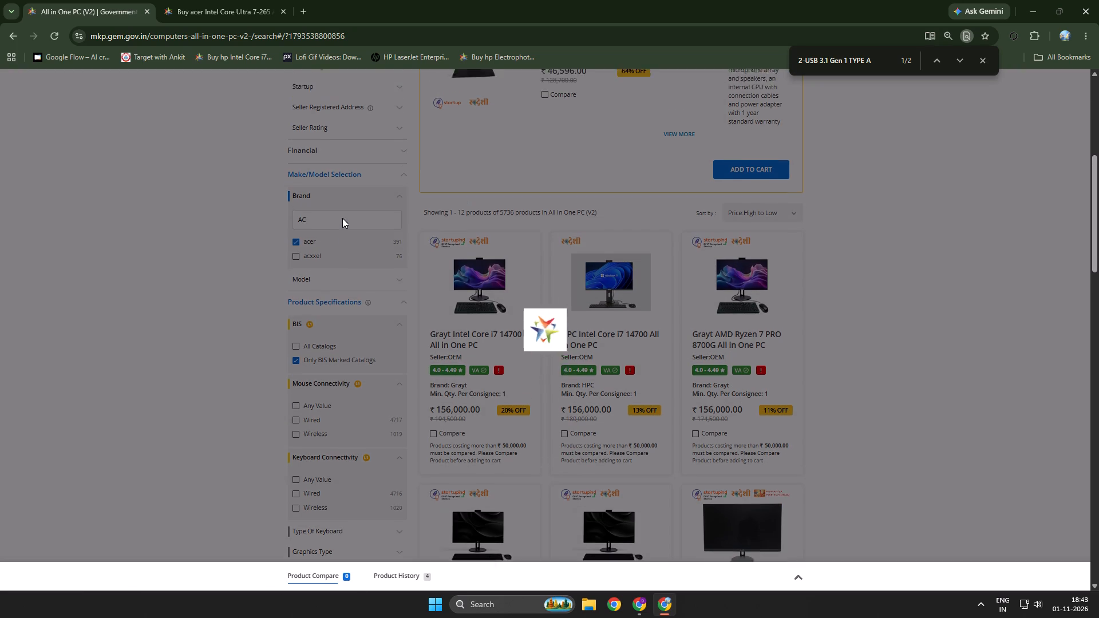
Open the ₹156,000 acer Intel Core i7 14700 All in One PC and expand its full specifications.
scroll(736, 293, "down", 4)
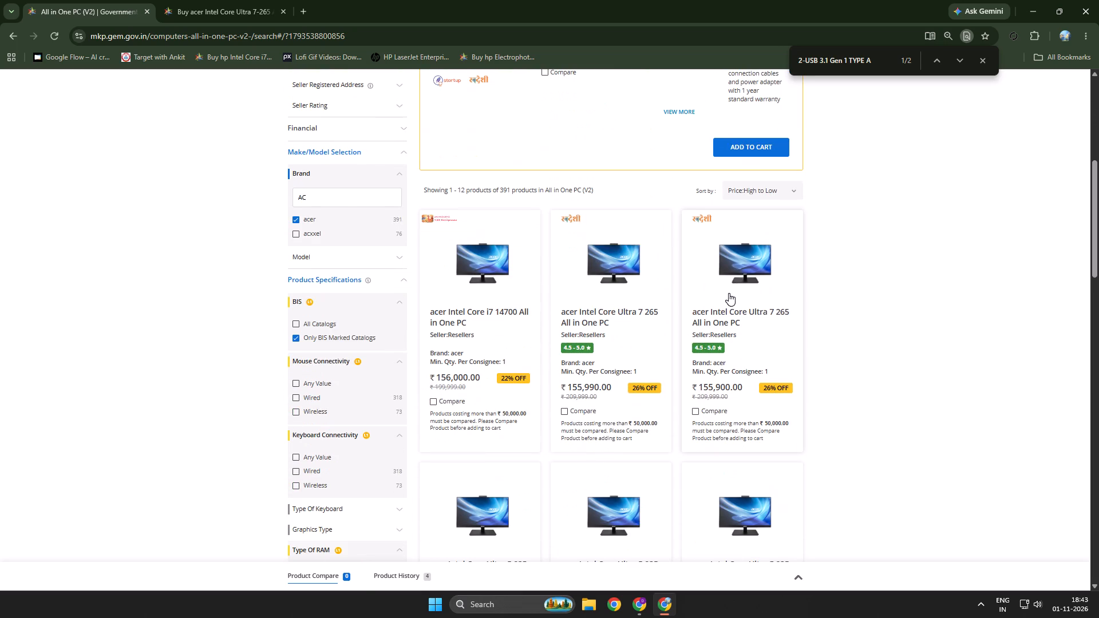
left_click(522, 314, "ctrl")
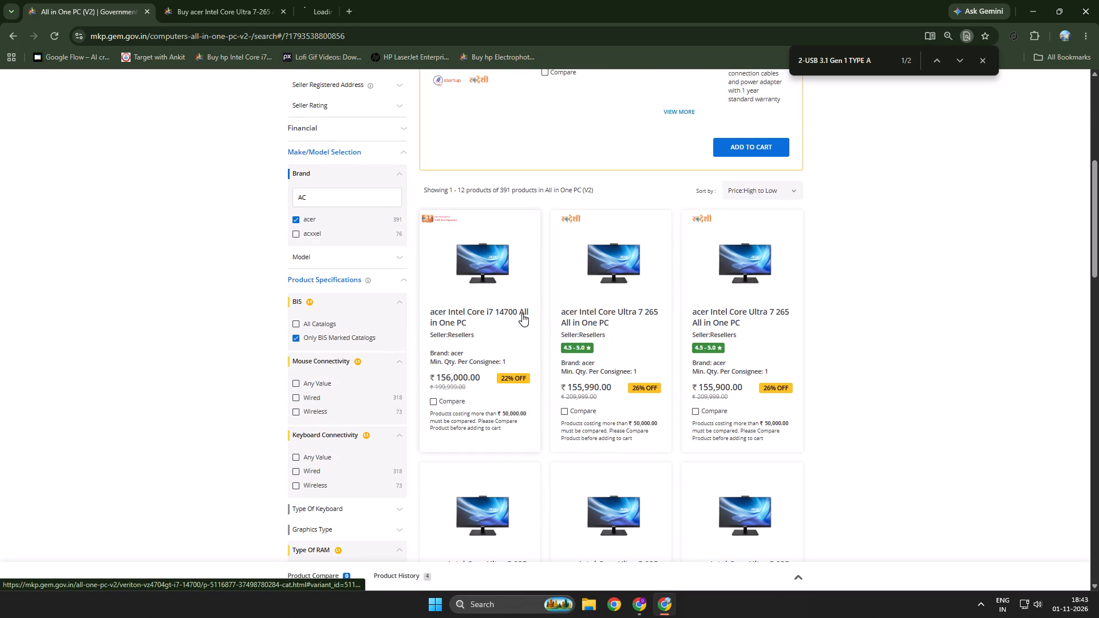
left_click(317, 0)
scroll(493, 259, "down", 7)
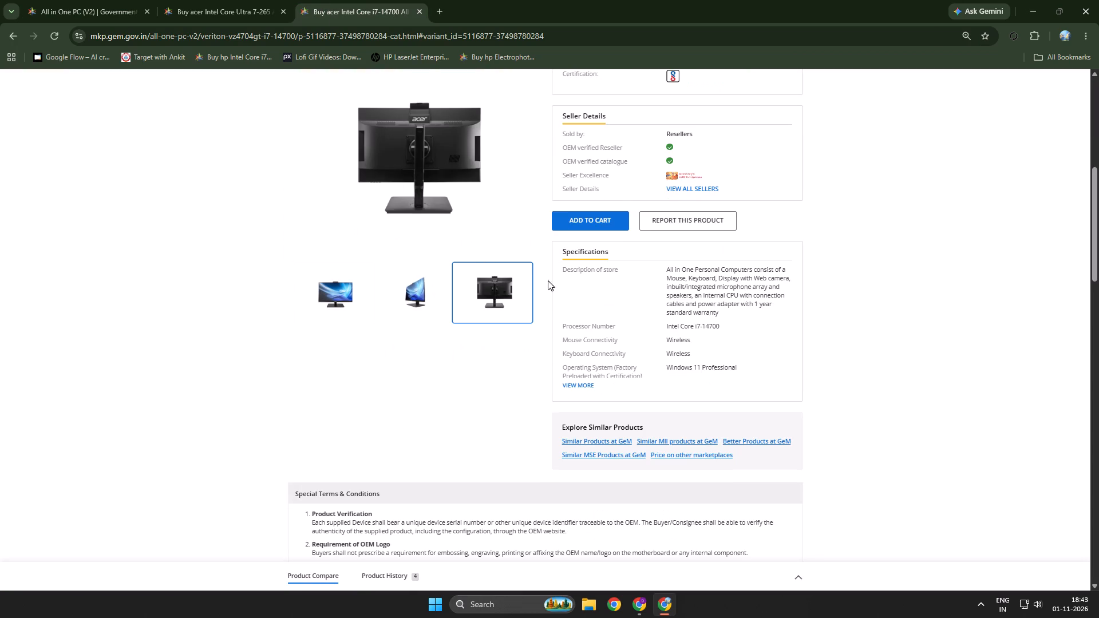
left_click(574, 386)
Return to the acer product listing and filter it by a RAM size of 16 GB.
left_click(128, 0)
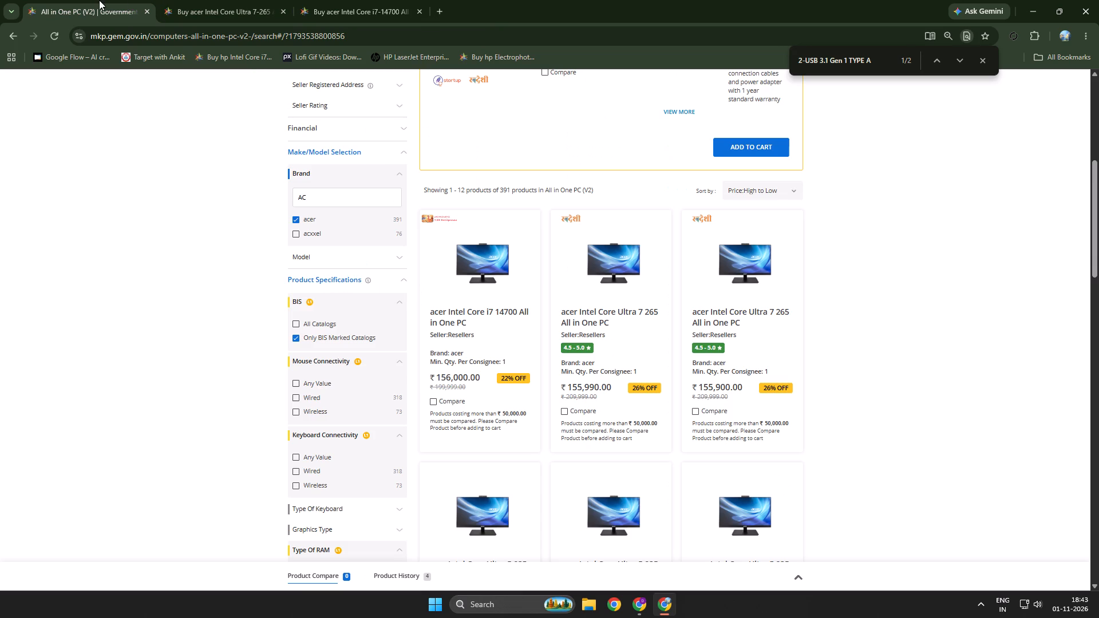
left_click(95, 0)
scroll(361, 292, "down", 5)
left_click(340, 390)
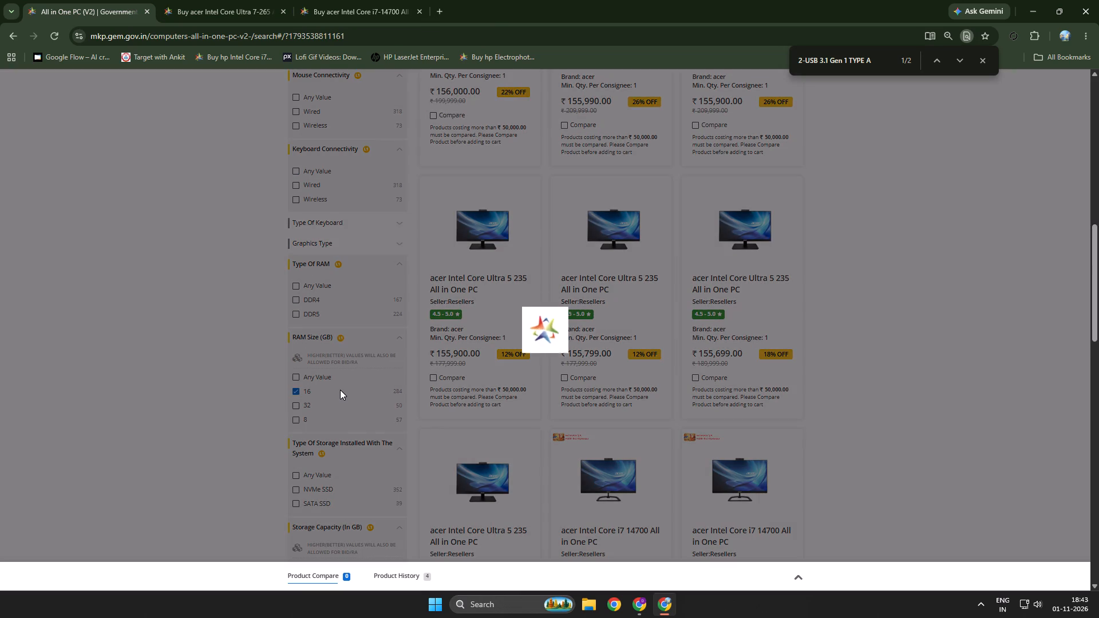
Filter the acer All in One PC listing by wireless mouse connectivity.
scroll(340, 390, "down", 3)
left_click(324, 473)
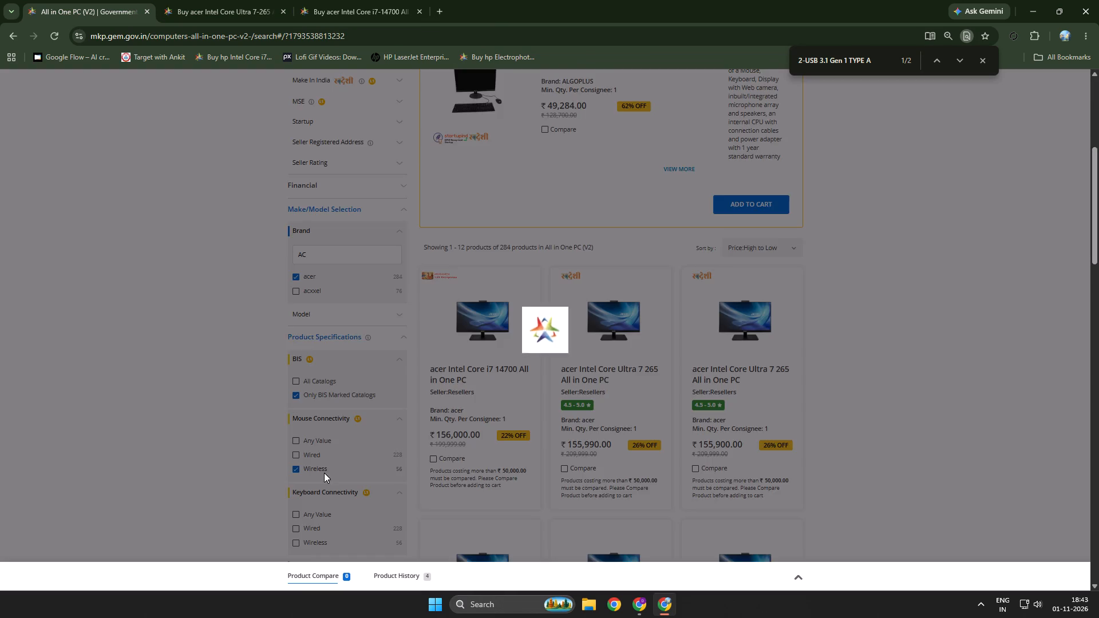
Close the acer Core Ultra 7 265 product page and filter the listing by processor number Intel Core i7-14700.
scroll(335, 438, "down", 15)
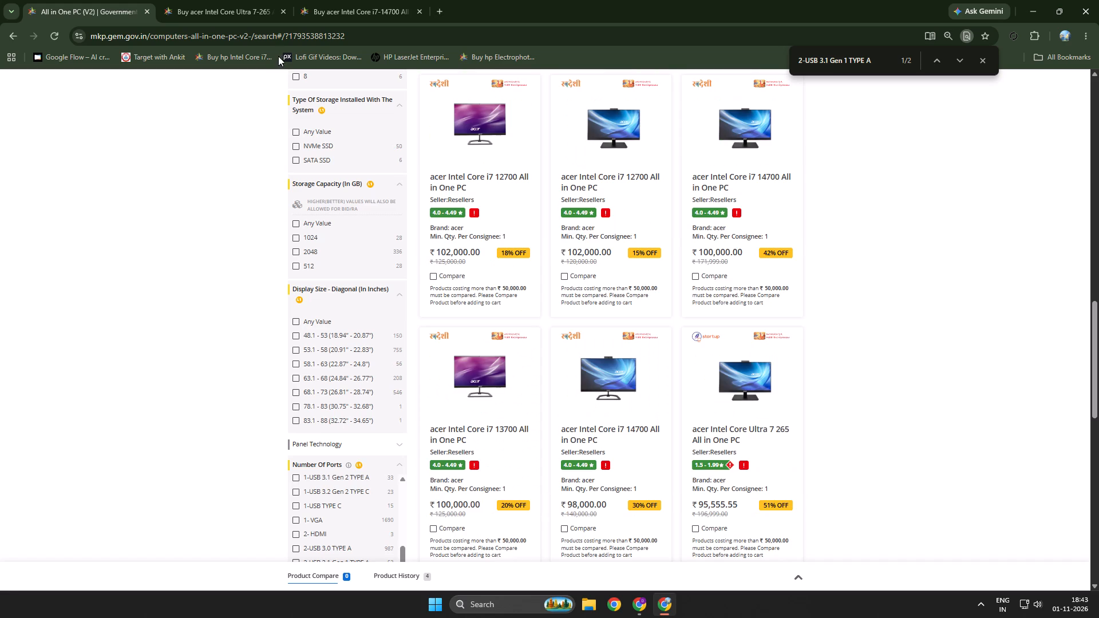
left_click(280, 11)
scroll(368, 430, "down", 12)
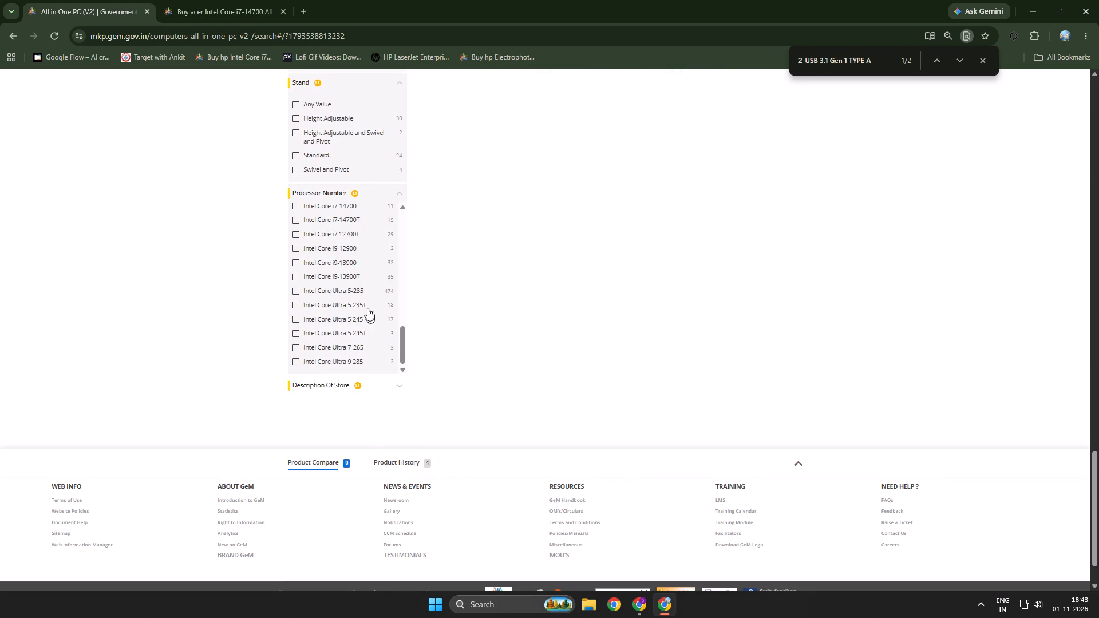
left_click(356, 204)
Check the open acer i7-14700 product page's specifications and expand those of the listing's current L1 product.
left_click(214, 0)
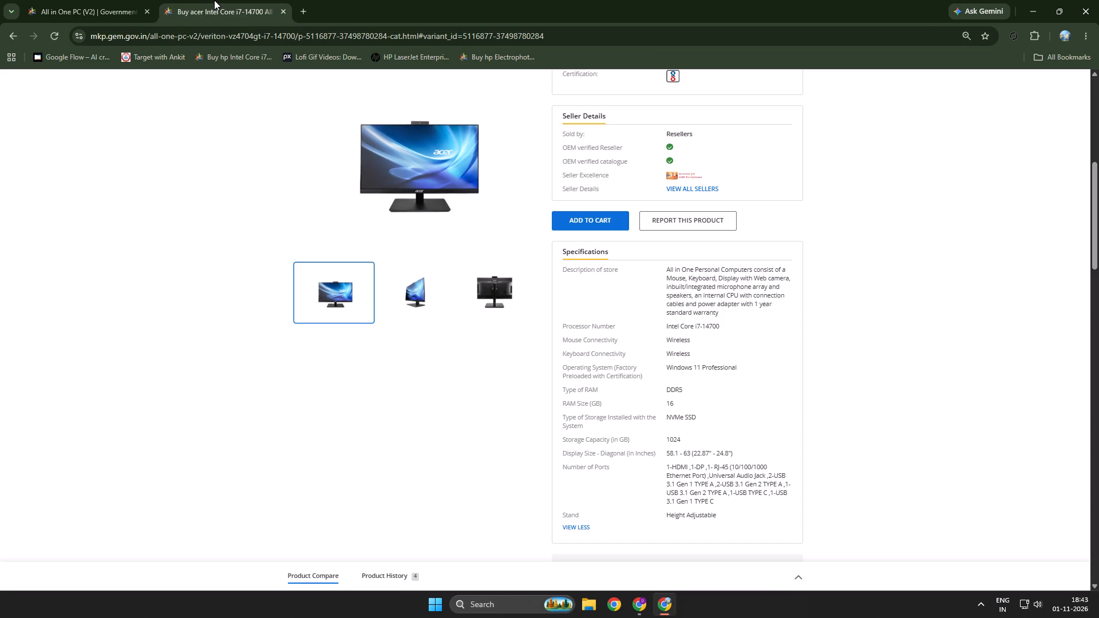
left_click(106, 0)
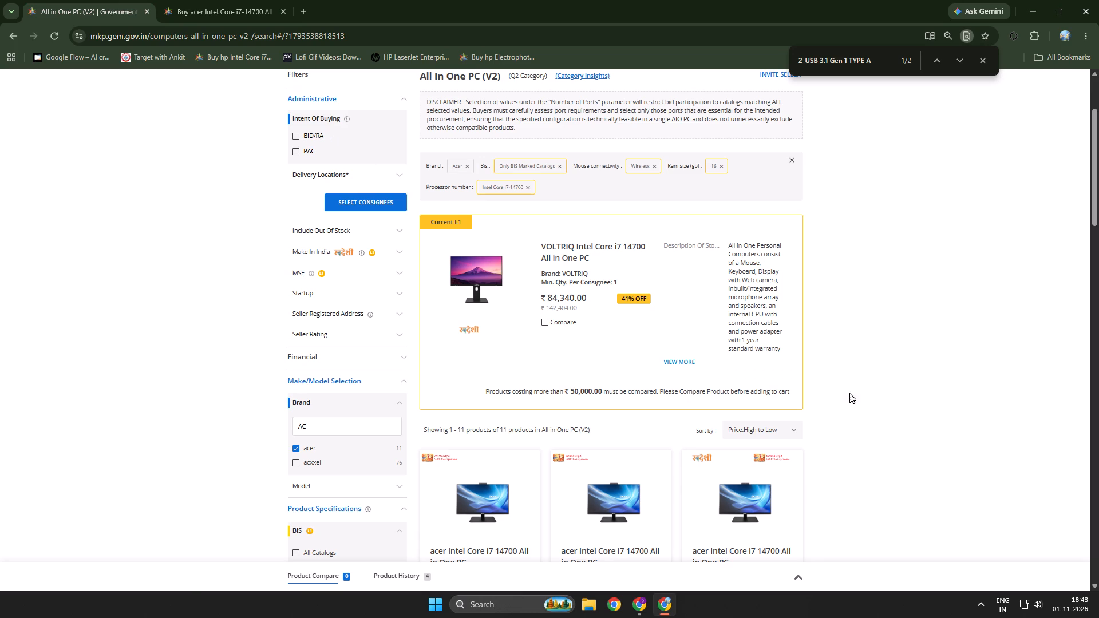
left_click(687, 358)
Filter the listing by the Height Adjustable stand option.
scroll(687, 358, "down", 7)
scroll(617, 350, "down", 14)
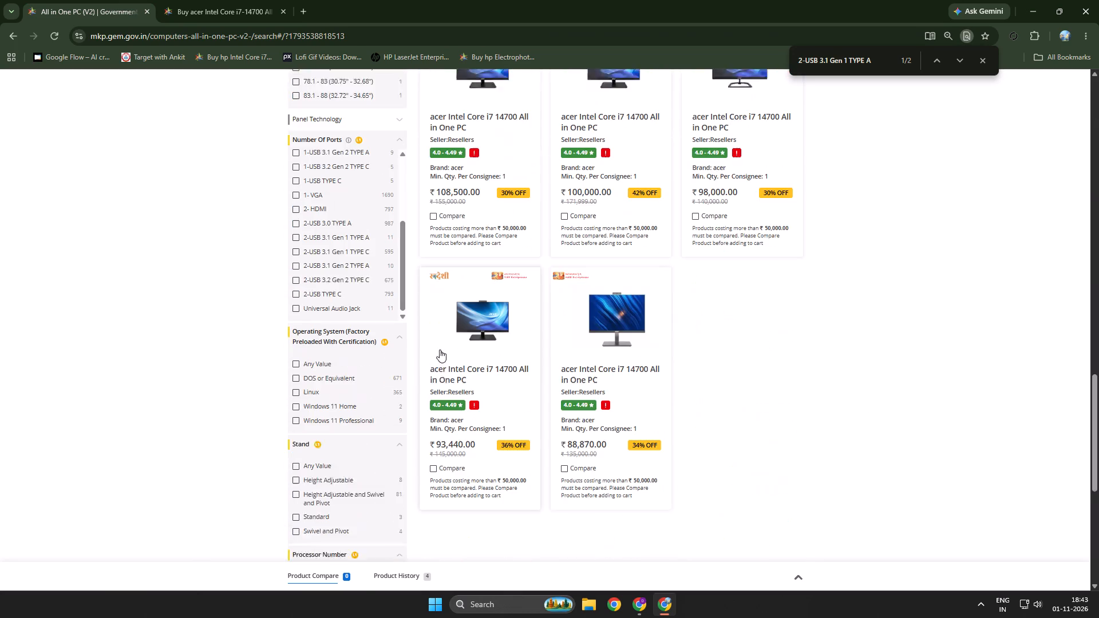
scroll(424, 365, "down", 2)
left_click(347, 346)
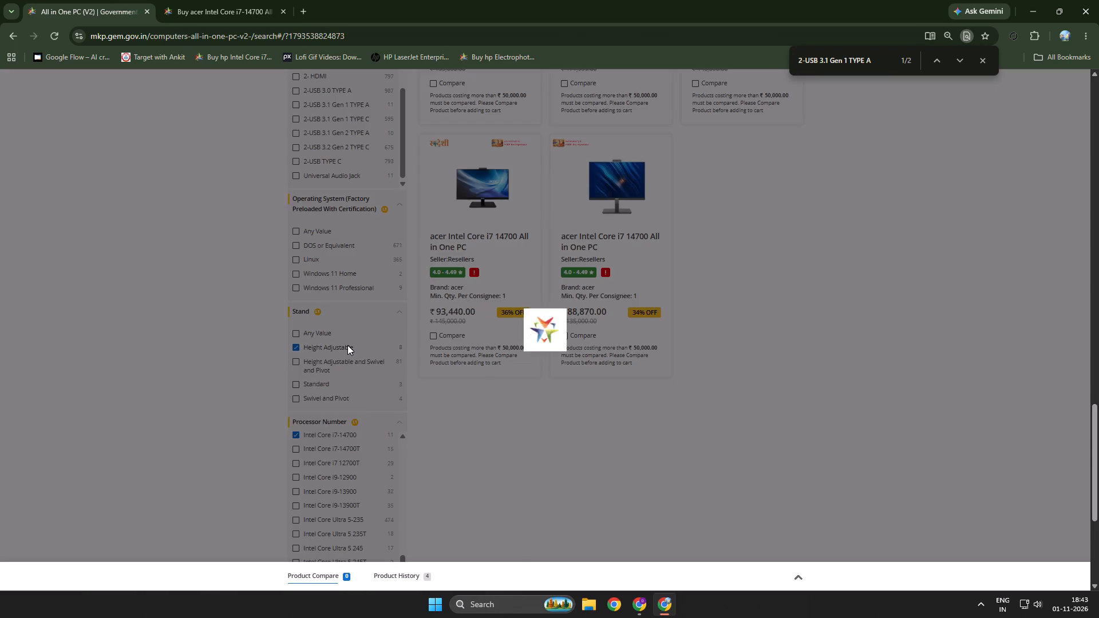
Expand and review the full specifications of the current L1 acer Intel Core i7 14700 All in One PC.
scroll(438, 307, "down", 7)
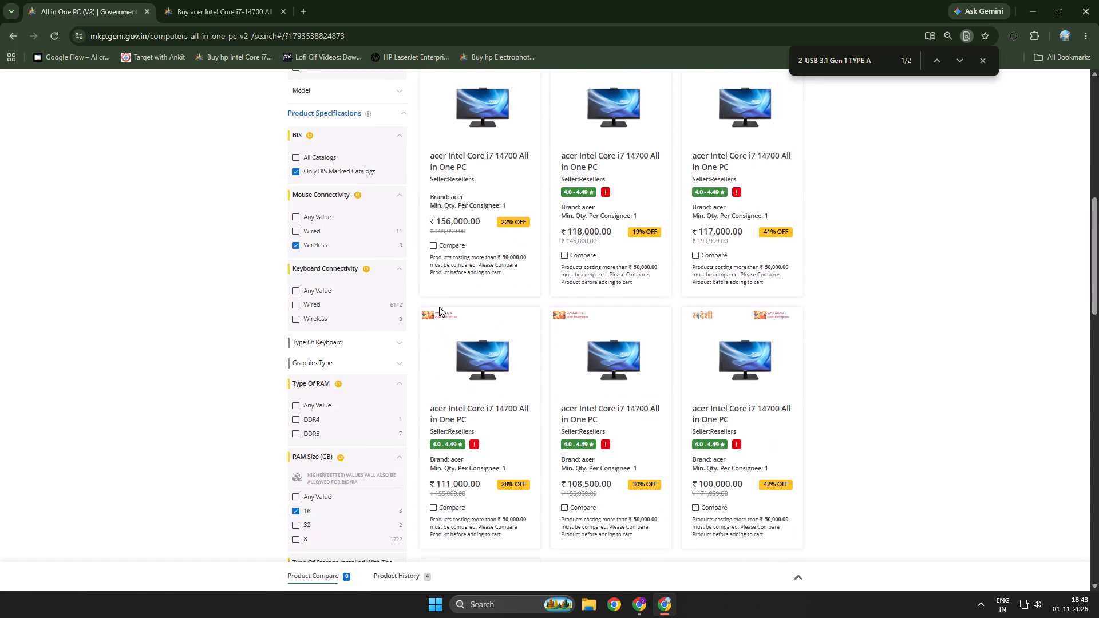
scroll(677, 245, "up", 6)
left_click(667, 303)
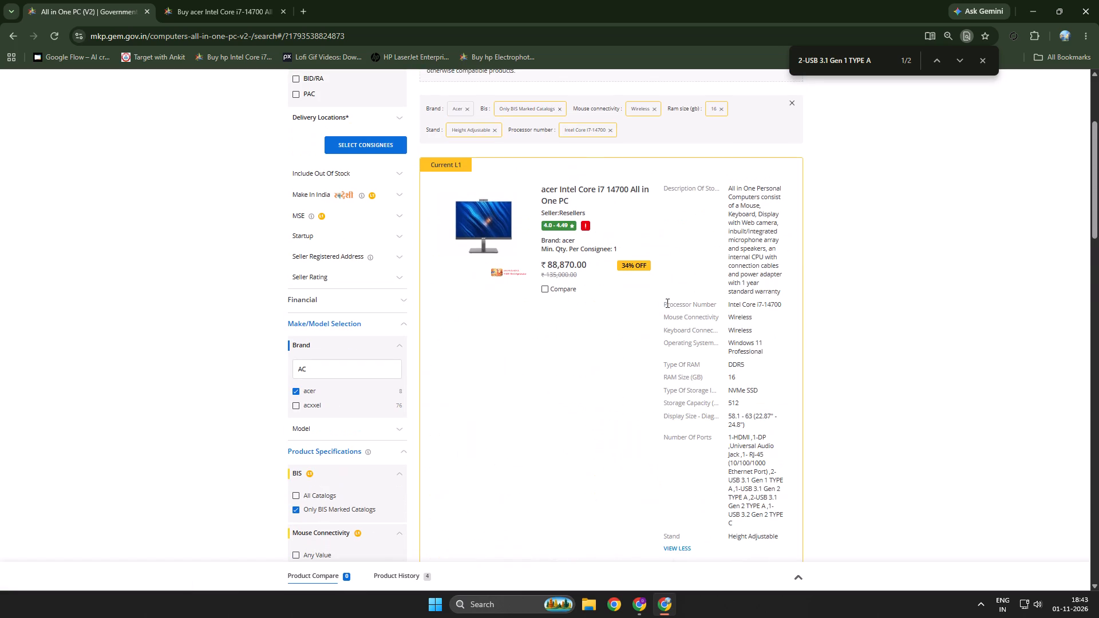
scroll(673, 267, "down", 3)
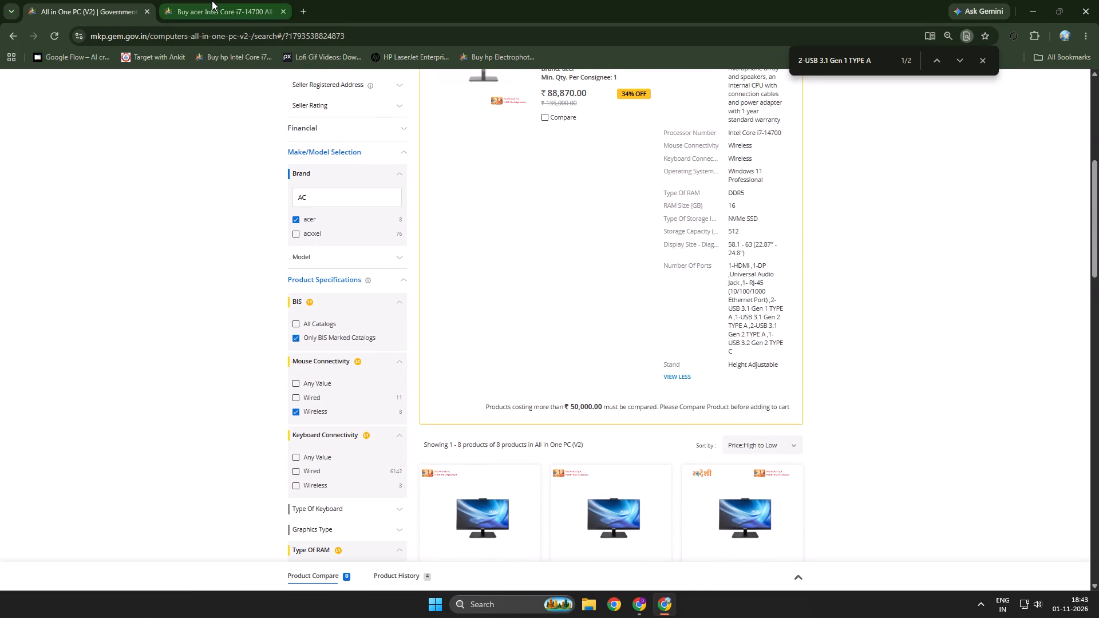
Remove the acer brand filter from the listing and expand the current L1 product's specifications.
left_click(314, 221)
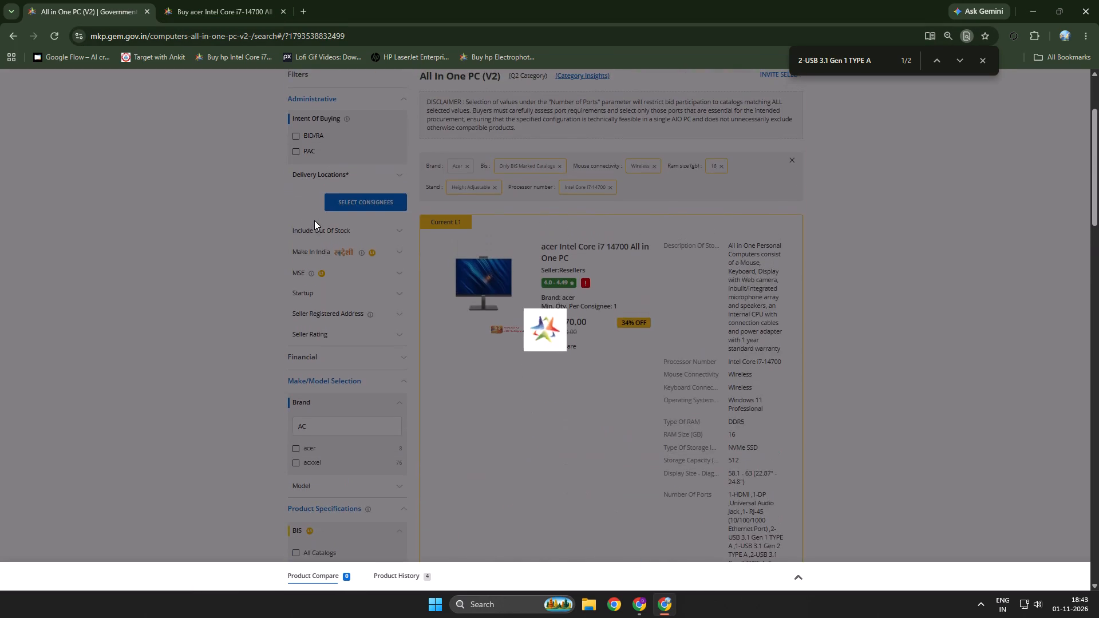
scroll(367, 234, "down", 1)
left_click(697, 307)
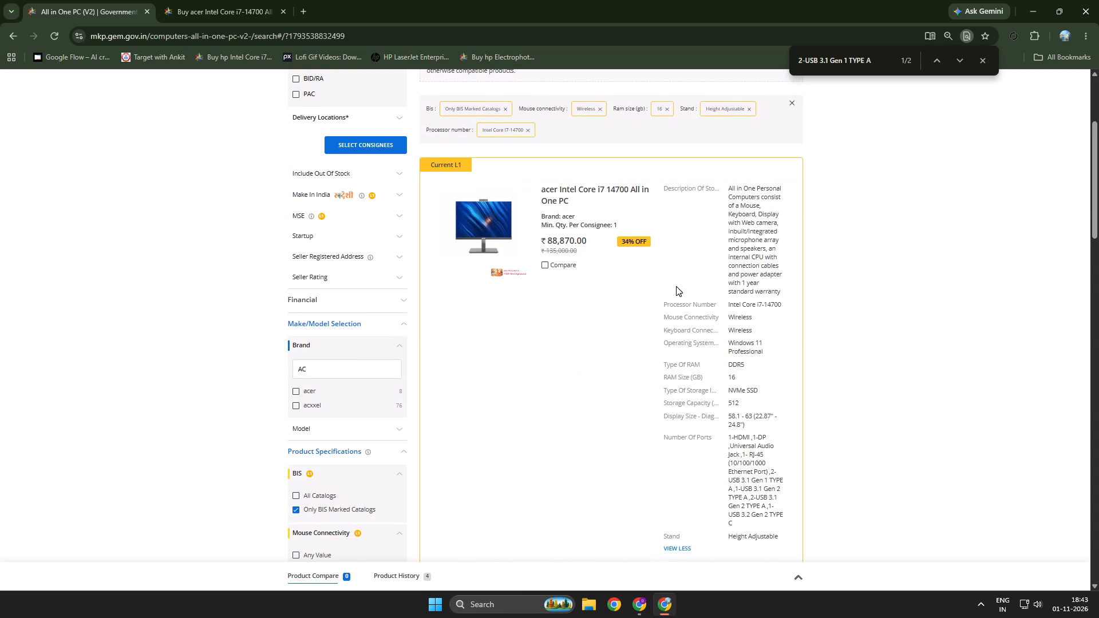
Filter the listing by a storage capacity of 1024 GB.
scroll(330, 231, "down", 11)
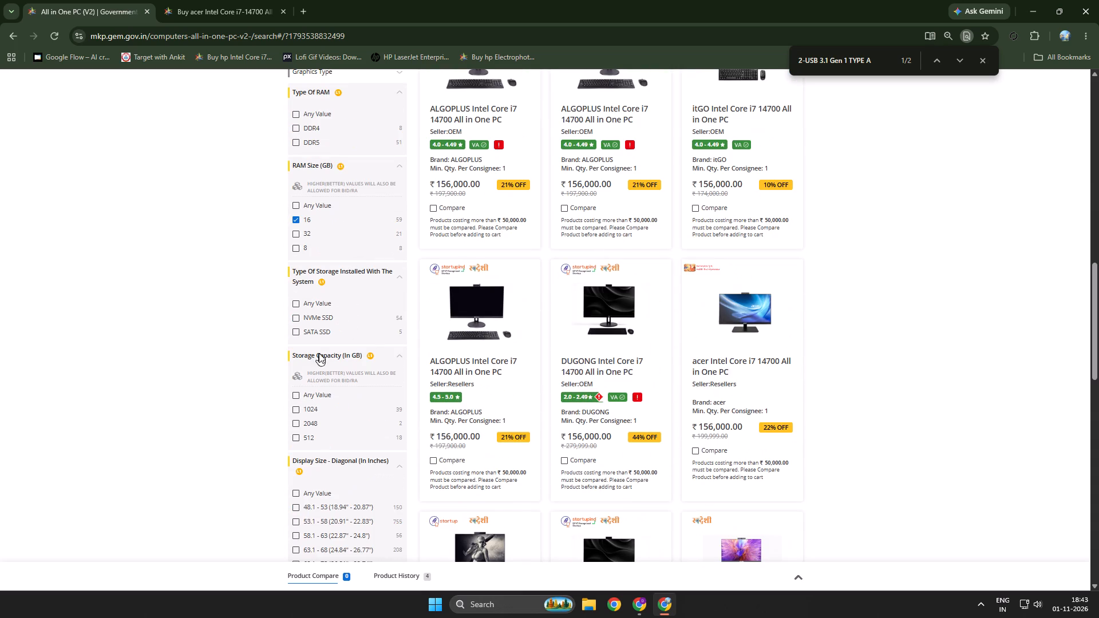
left_click(326, 411)
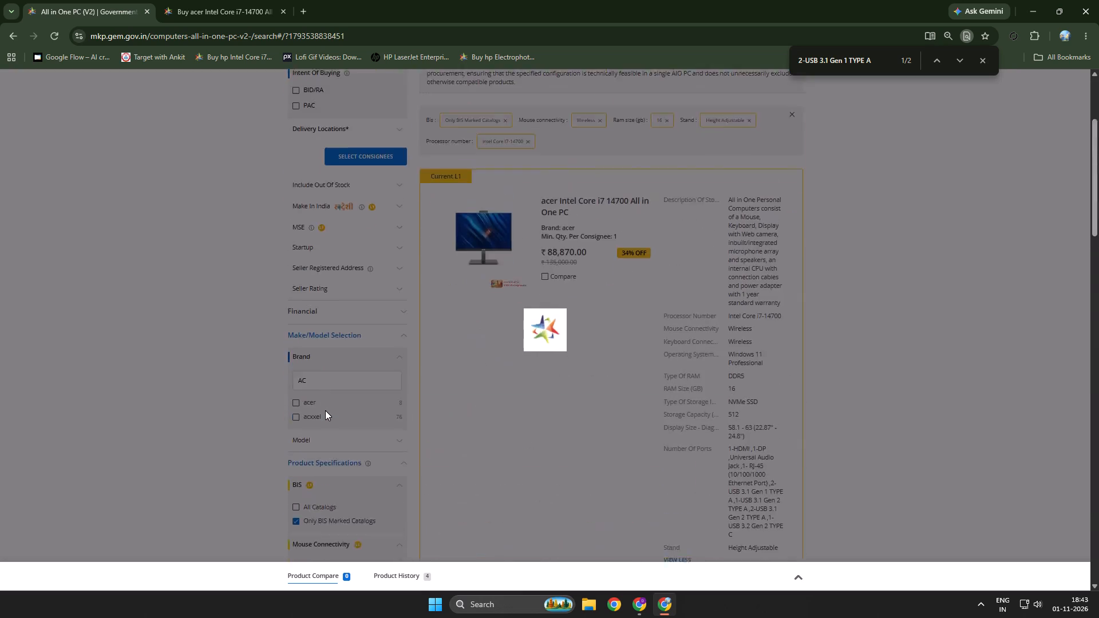
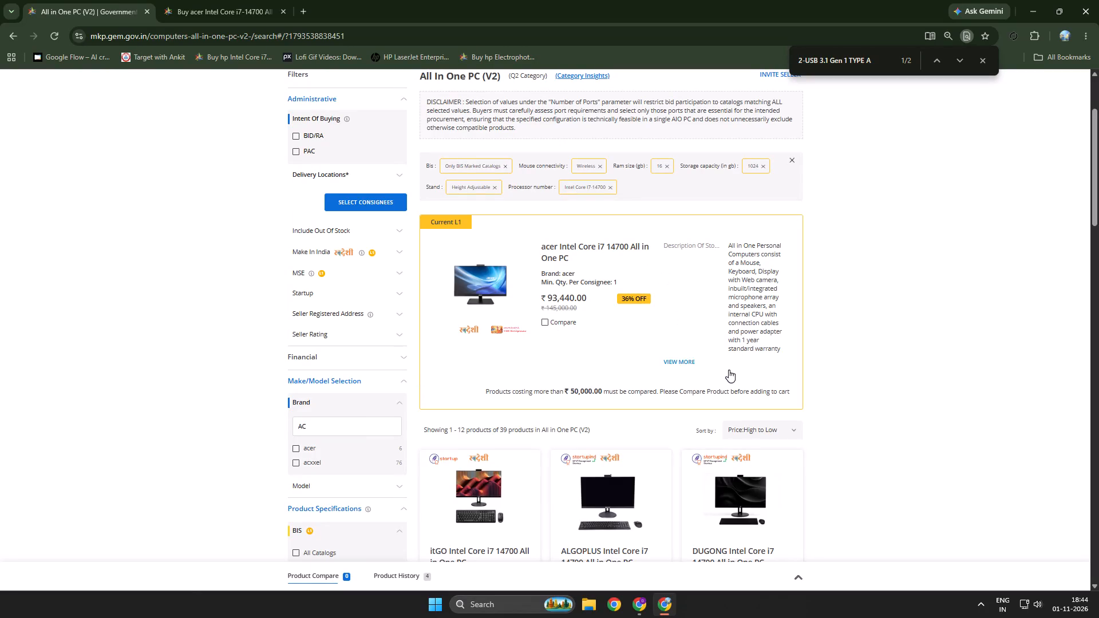
Expand the current L1 acer product's full specifications and look through the 1024 GB filtered listing.
left_click(681, 361)
scroll(613, 348, "down", 4)
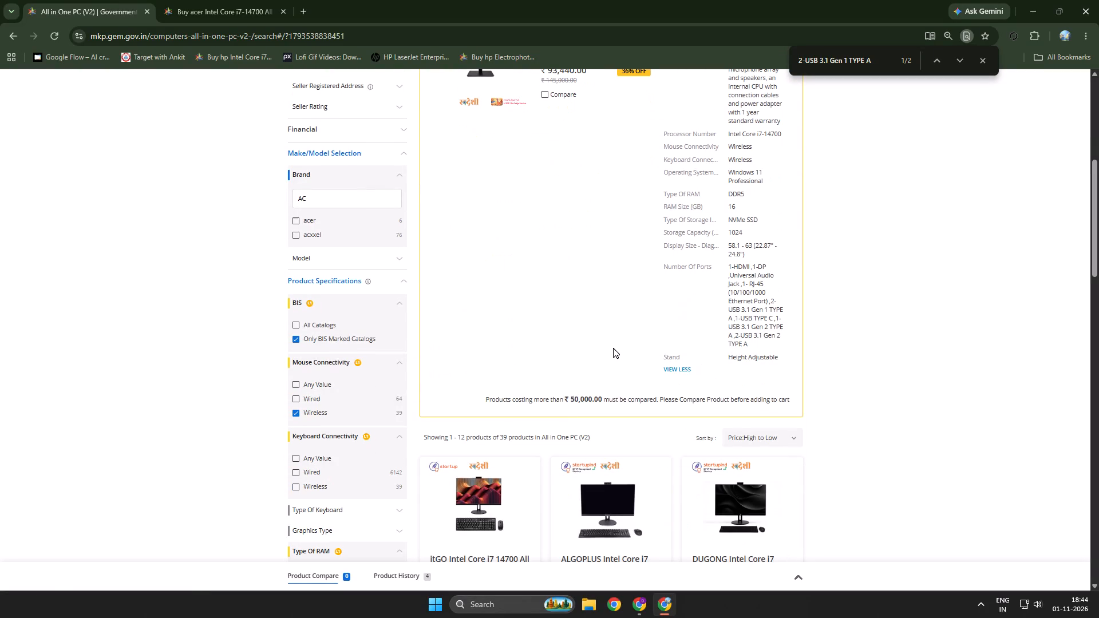
scroll(613, 348, "down", 12)
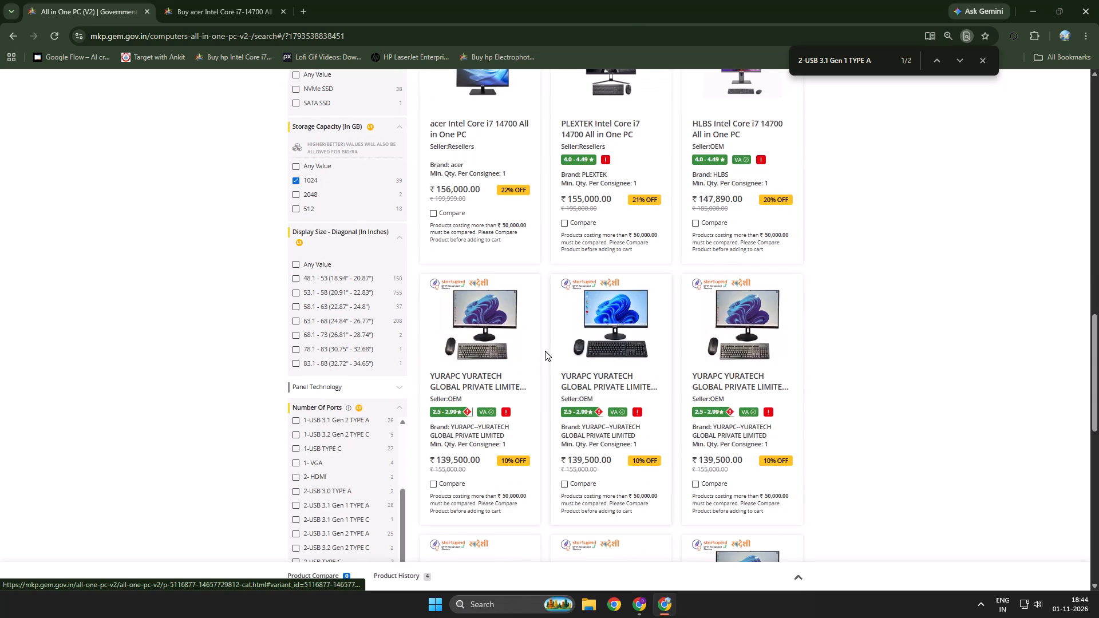
scroll(521, 339, "down", 5)
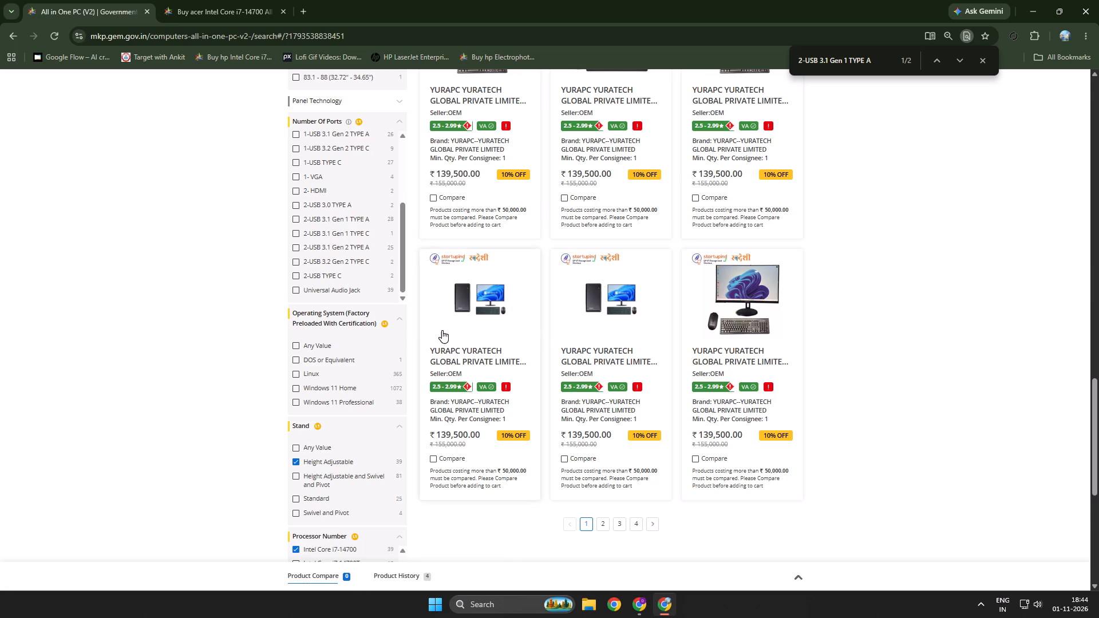
scroll(442, 324, "up", 4)
Copy the "1-USB 3.1 Gen 1 TYPE C" port from the acer product page and find it in the listing's port filters.
left_click(226, 0)
scroll(614, 353, "down", 4)
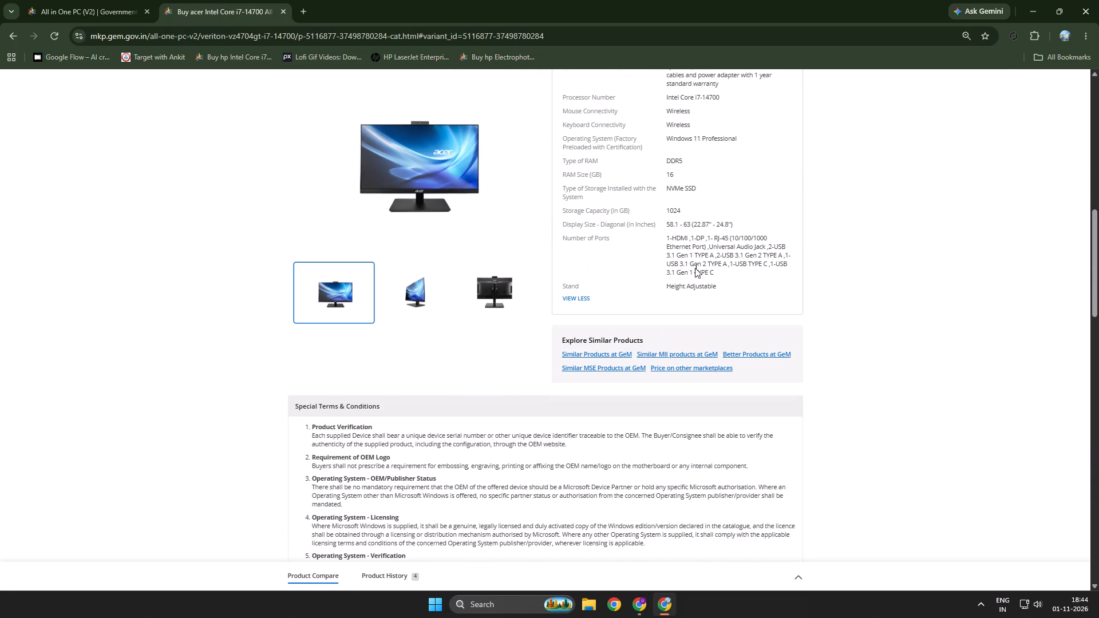
left_click_drag(717, 270, 772, 263)
key("ctrl+c")
left_click(62, 0)
key("ctrl+f")
key("ctrl+v")
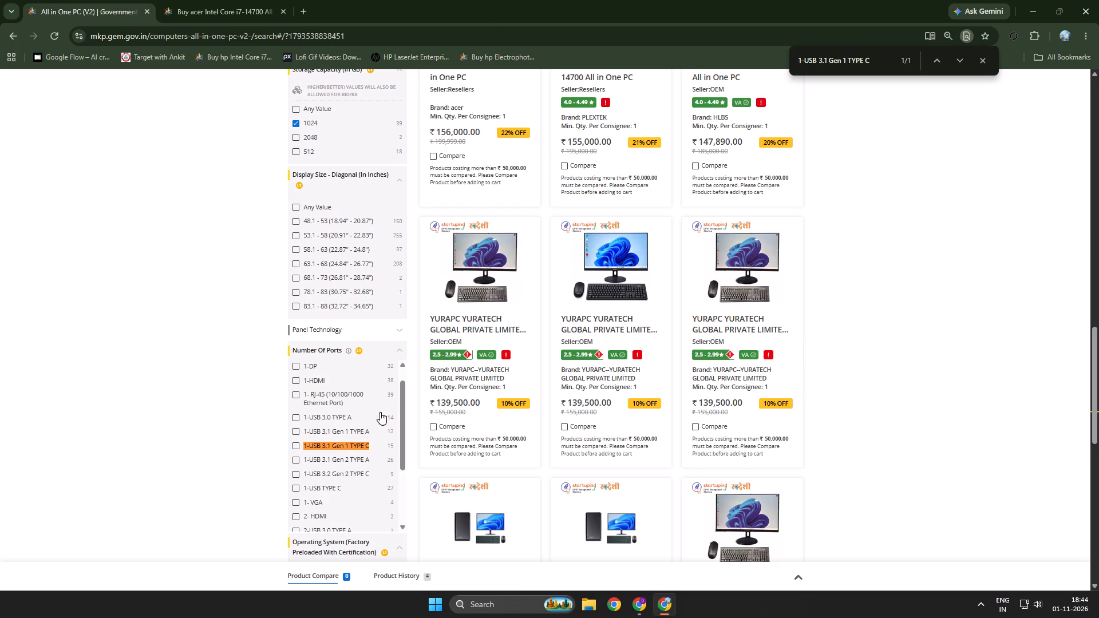
Copy the "1-USB TYPE C" port from the acer product page and search for it on the listing page.
left_click(244, 0)
left_click(766, 237)
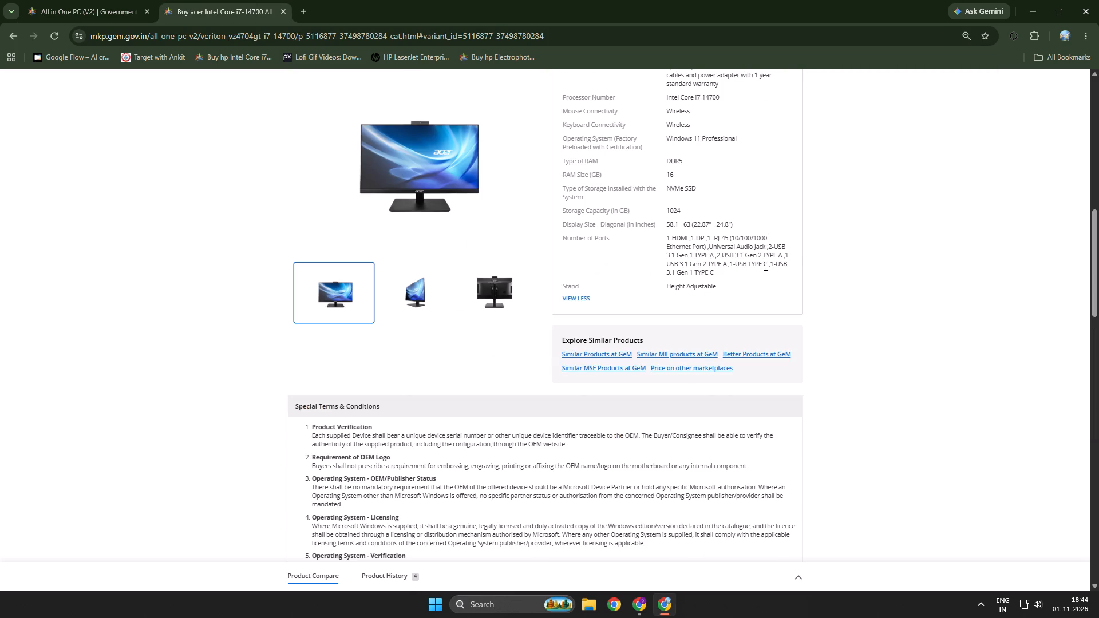
left_click_drag(765, 266, 743, 267)
left_click_drag(743, 267, 730, 264)
key("ctrl+c")
left_click(109, 0)
key("ctrl+f")
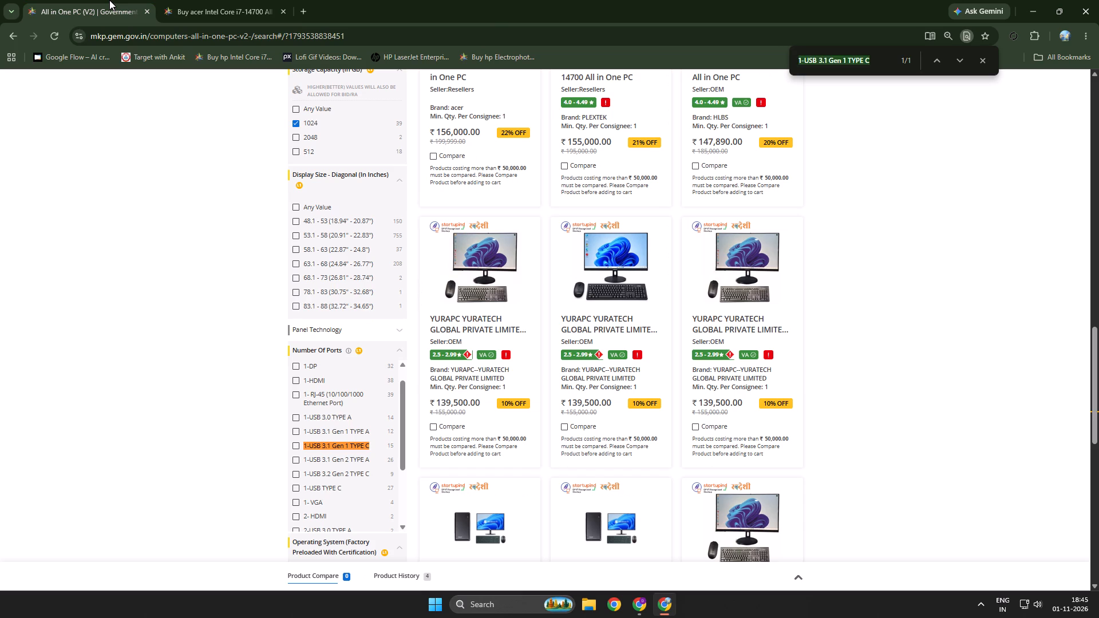
key("ctrl+v")
Copy "1-USB 3.1 Gen 2 TYPE A" from the acer product's ports and search for it on the listing page.
left_click(227, 0)
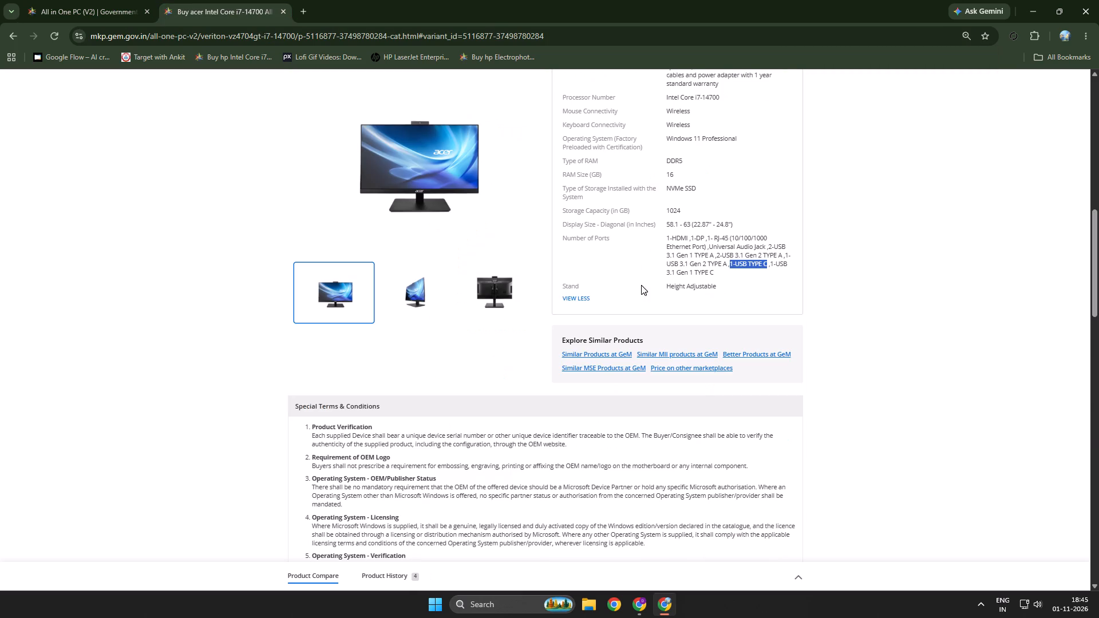
left_click(719, 263)
left_click_drag(726, 265, 781, 256)
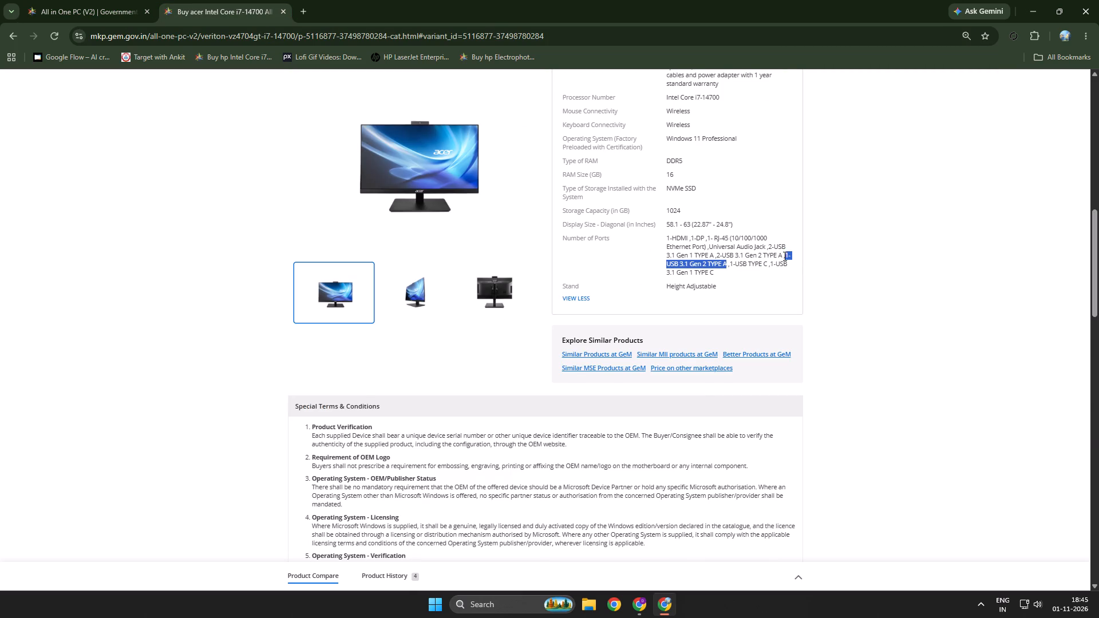
left_click_drag(781, 256, 785, 257)
key("ctrl+c")
key("ctrl+f")
left_click(26, 0)
key("ctrl+f")
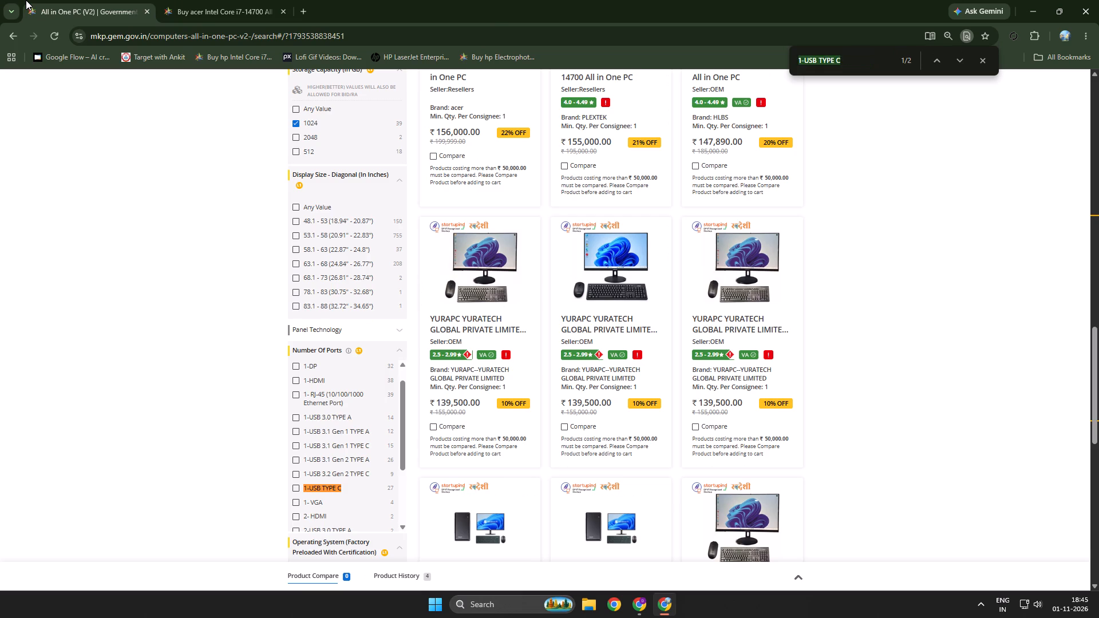
key("ctrl+v")
left_click_drag(954, 51, 953, 56)
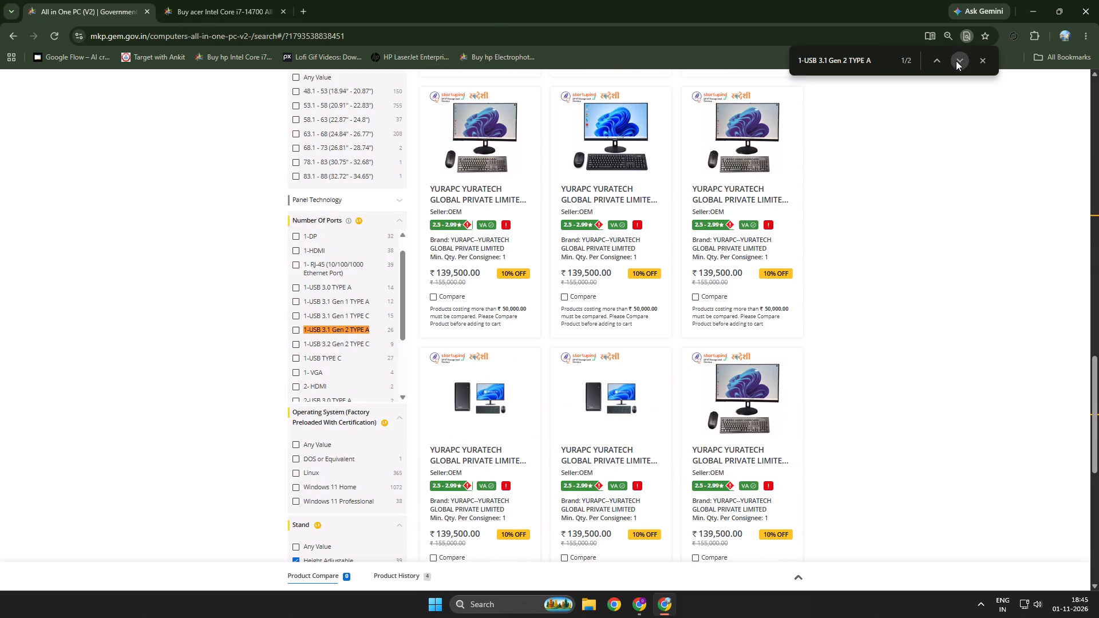
Search the listing page for the acer product's "2-USB 3.1 Gen 2 TYPE A" port and review the Number of Ports options.
left_click(202, 0)
left_click(727, 254)
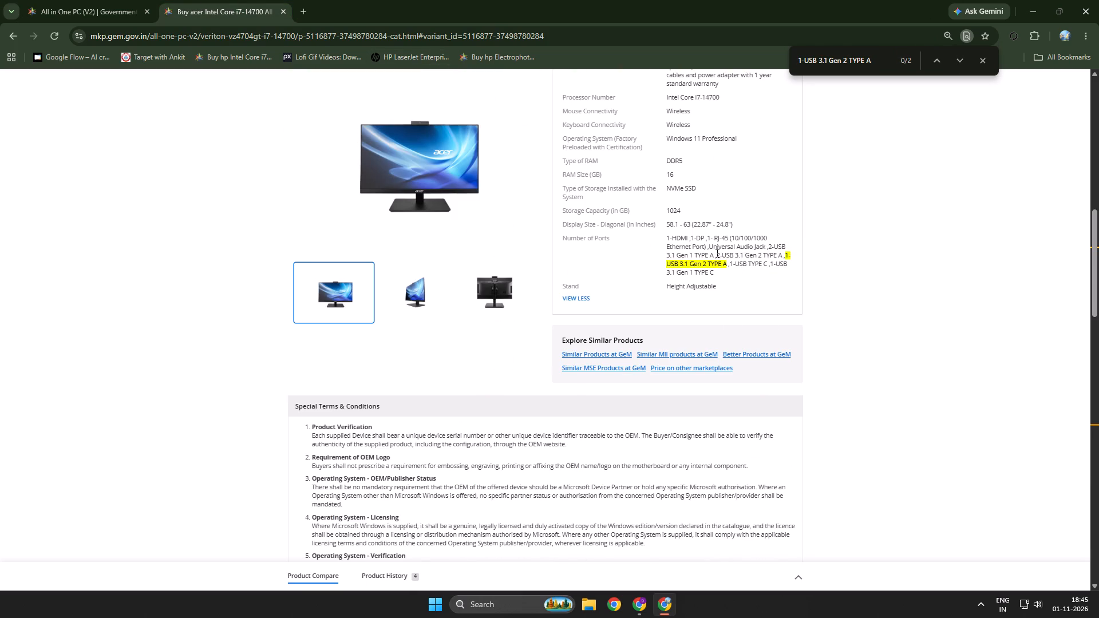
left_click_drag(717, 255, 780, 257)
key("ctrl+c")
left_click(66, 0)
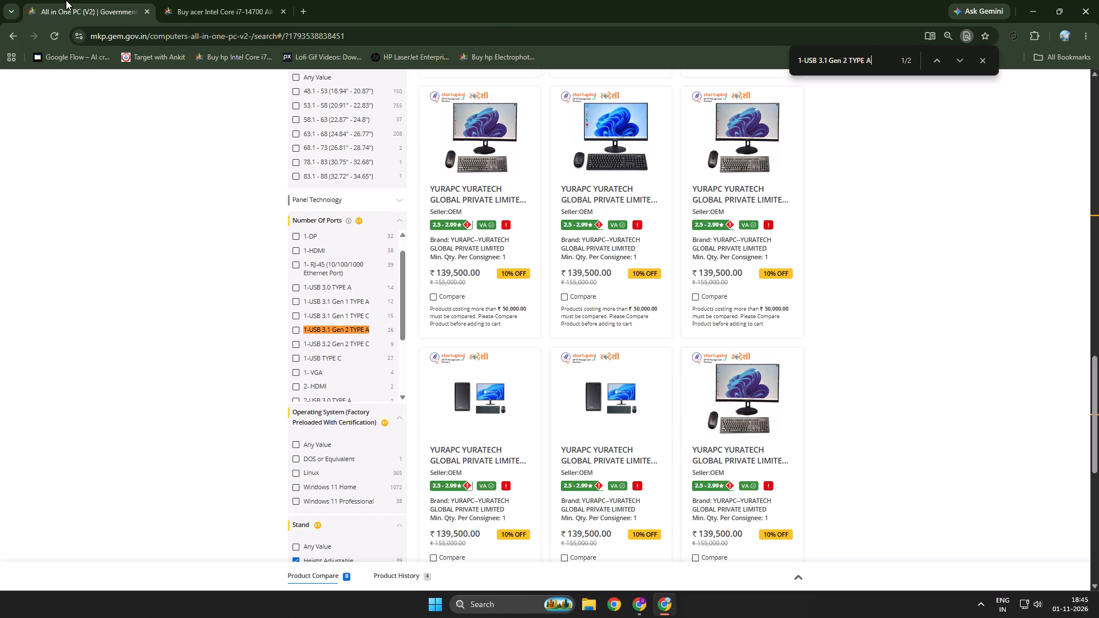
key("ctrl+f")
key("ctrl+v")
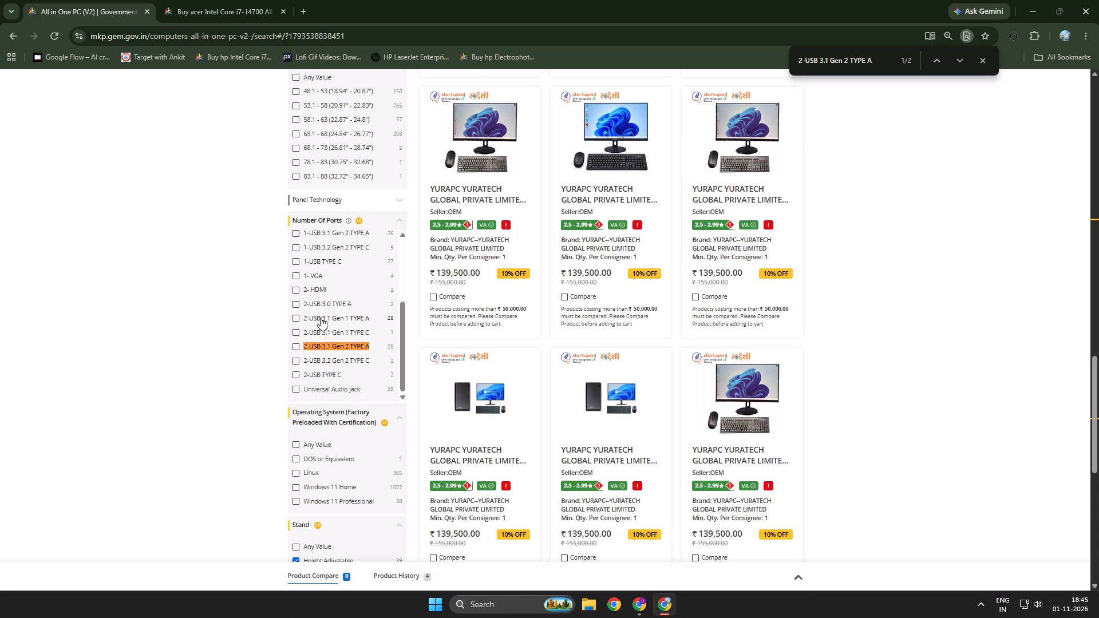
scroll(395, 319, "up", 4)
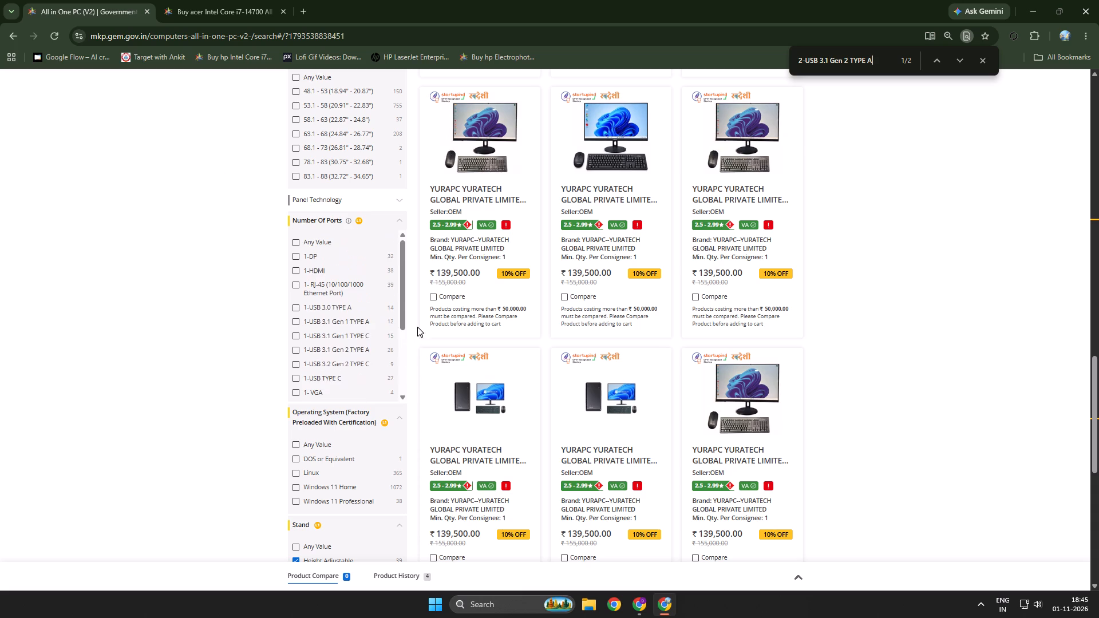
scroll(489, 304, "down", 5)
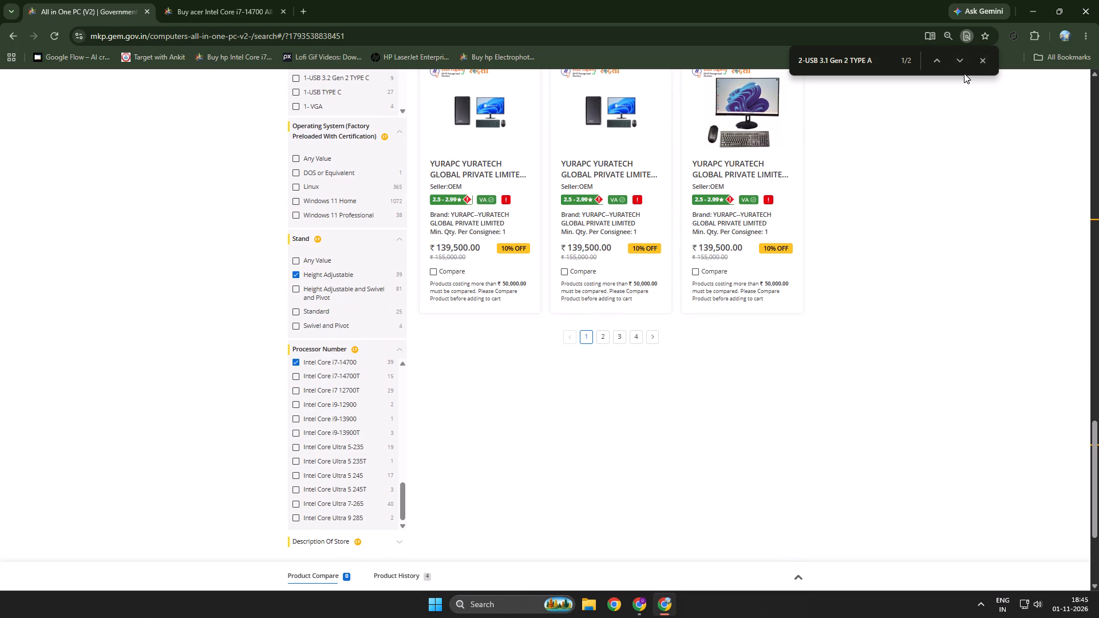
scroll(314, 272, "up", 5)
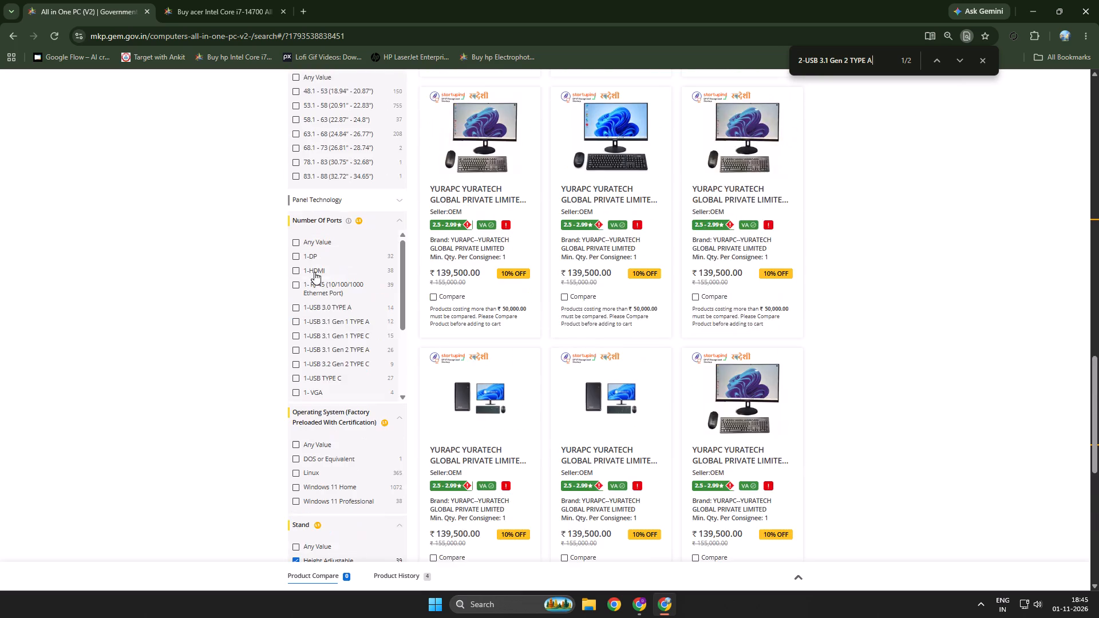
Leave the All in One PC listing for the GeM dashboard and look over its summary and statistics sections.
scroll(724, 147, "up", 20)
scroll(724, 147, "up", 11)
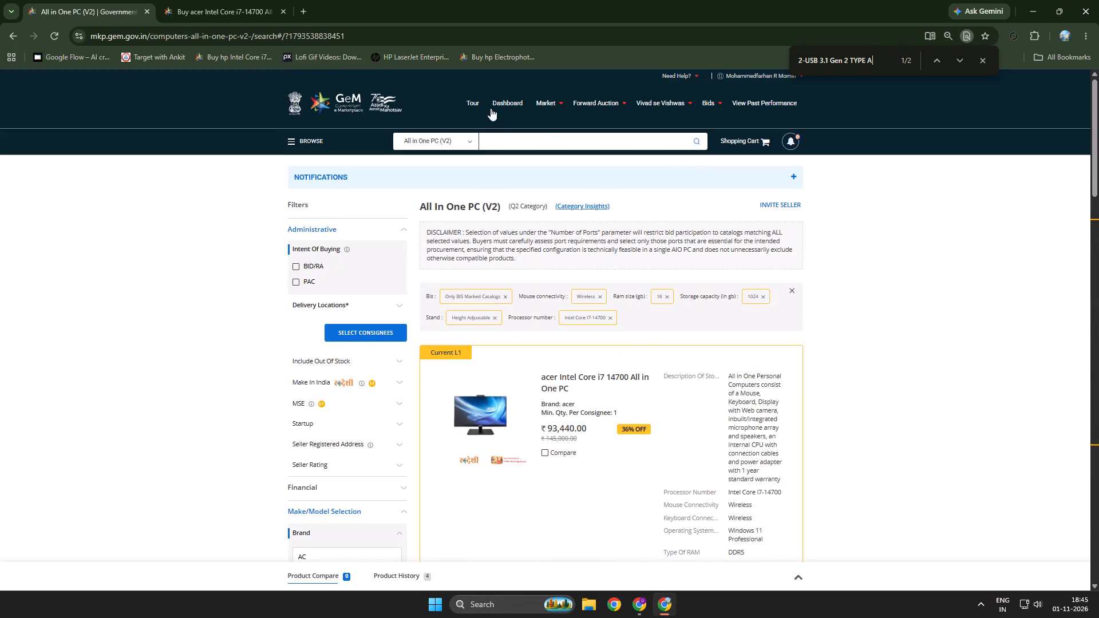
left_click(505, 98)
left_click(505, 99)
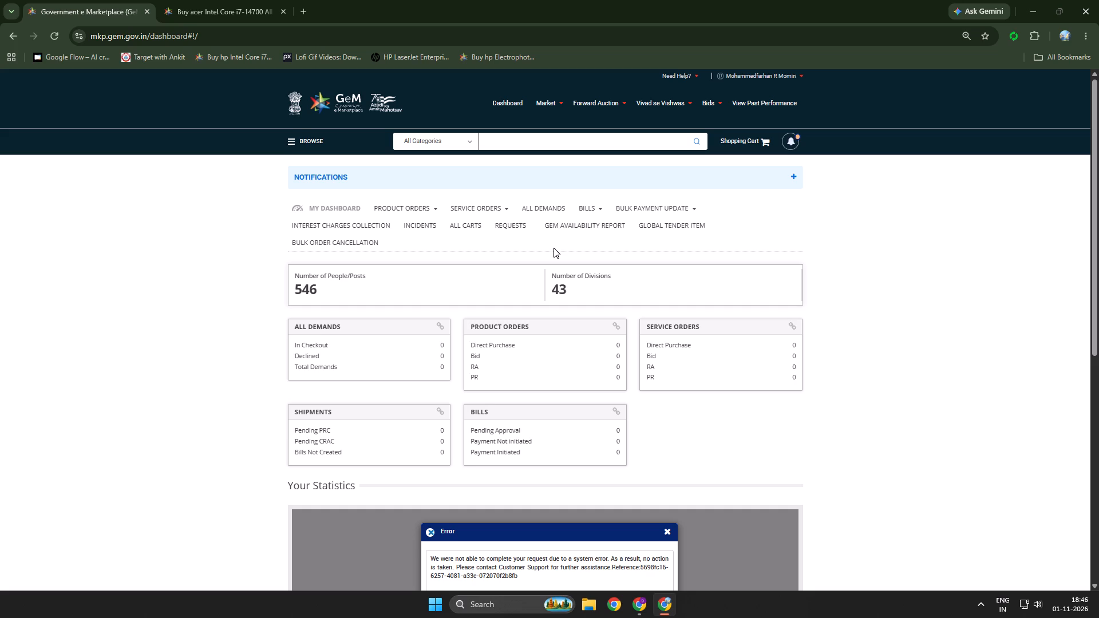
scroll(546, 264, "down", 7)
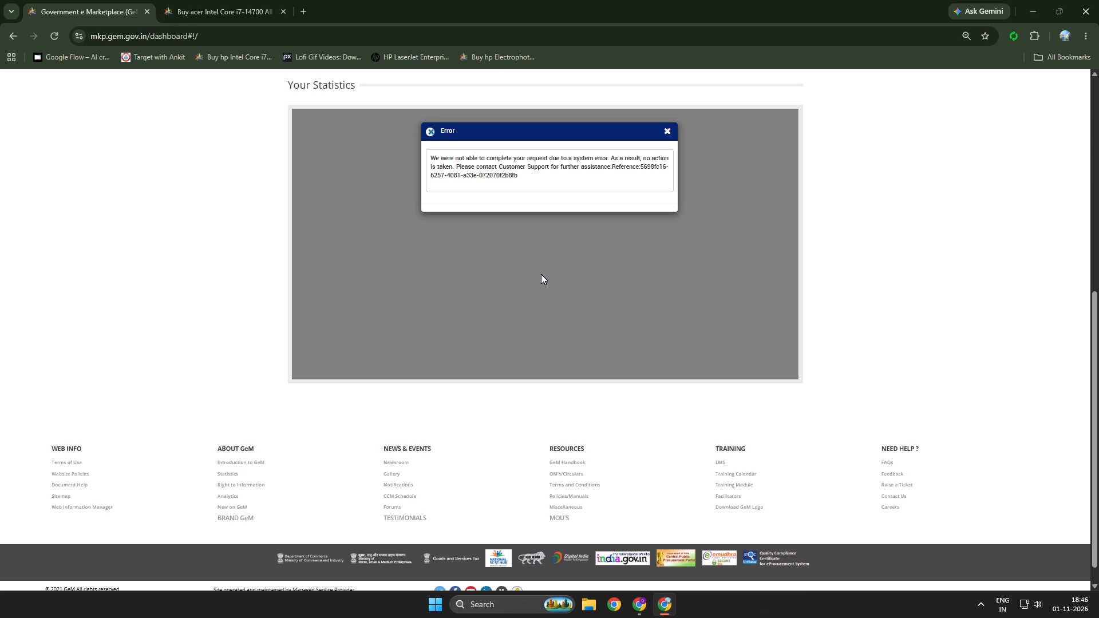
scroll(541, 274, "up", 19)
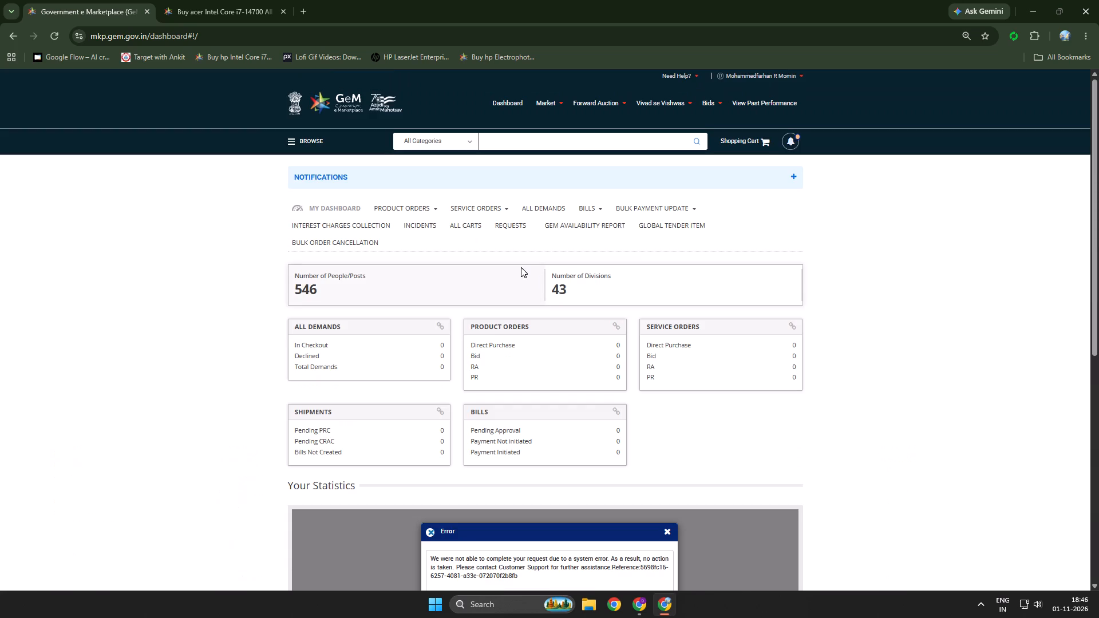
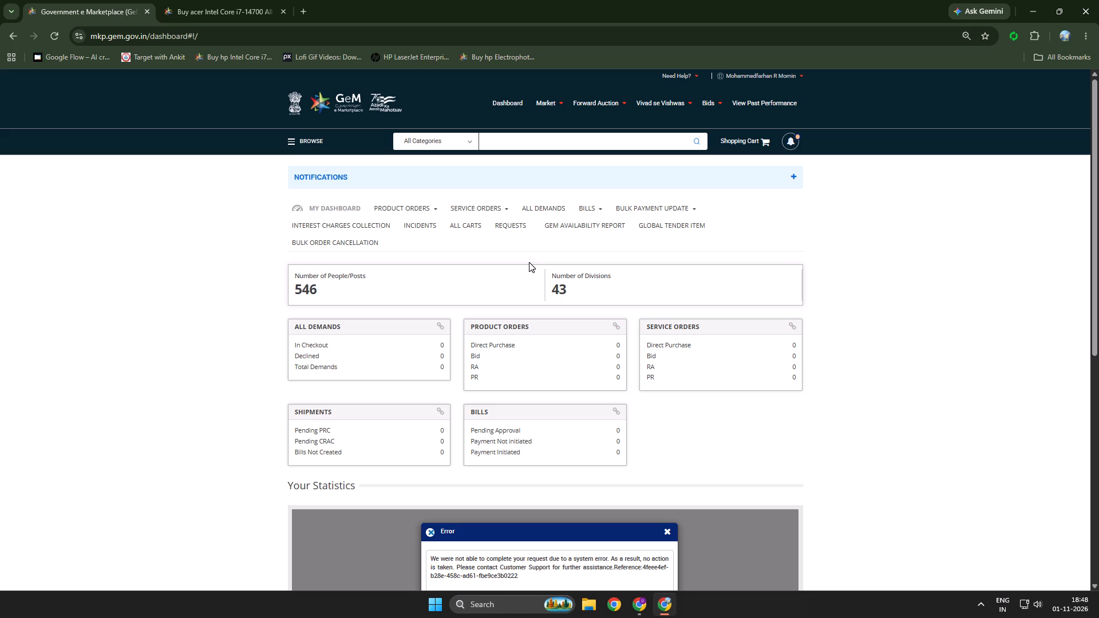
Return to the acer Intel Core i7-14700 product page and open its All In One PC (V2) category listing.
left_click(248, 0)
scroll(336, 122, "up", 6)
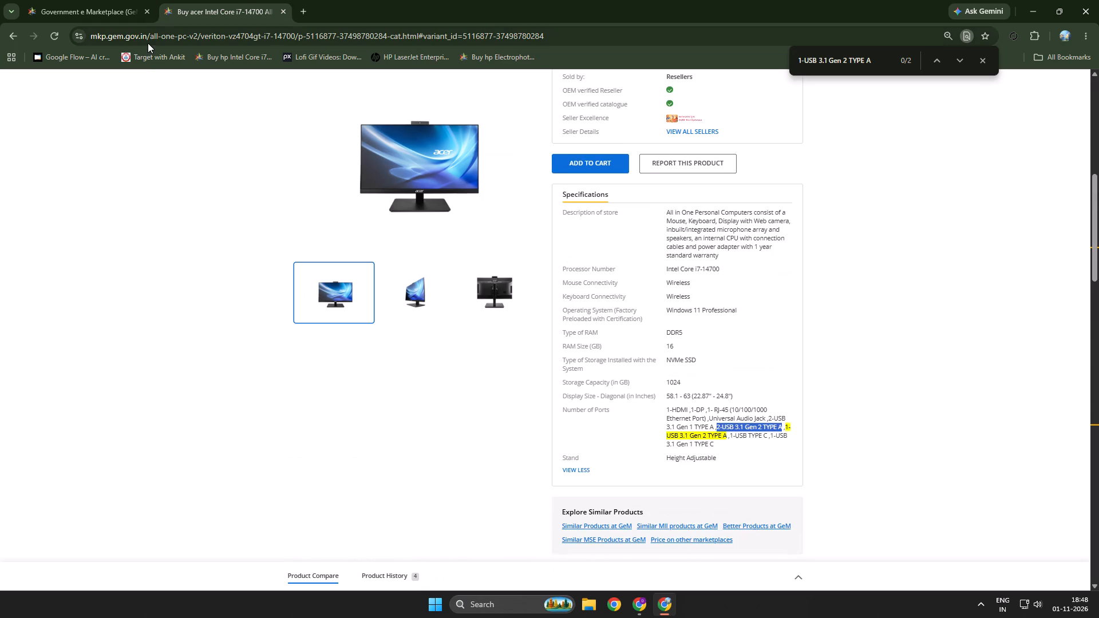
scroll(148, 43, "up", 13)
left_click(656, 196)
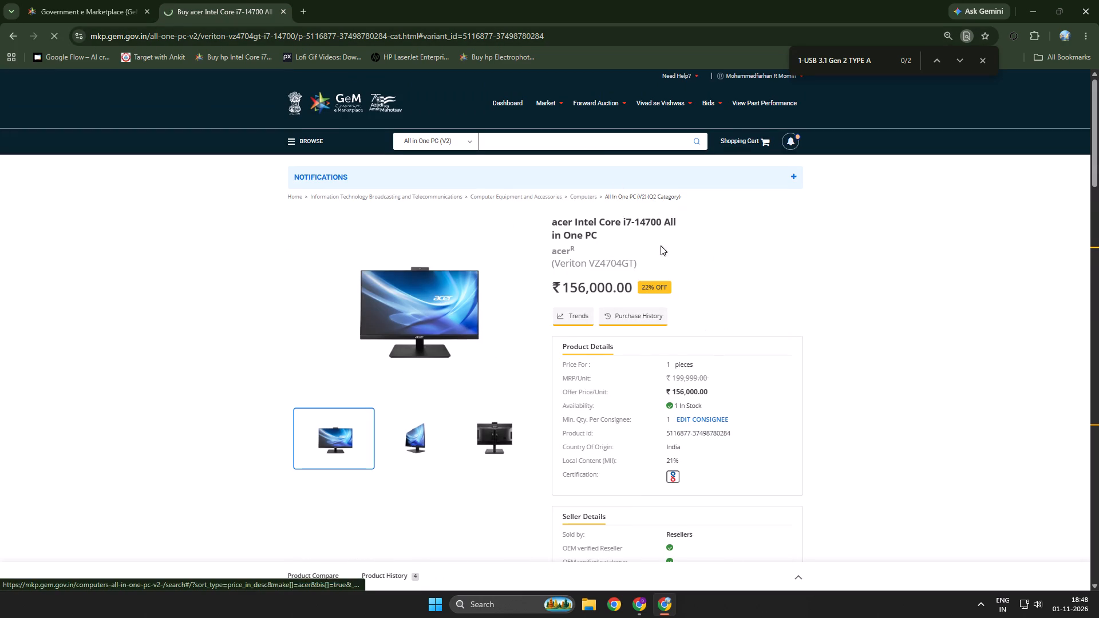
Close the open Chrome windows to get back to the desktop.
left_click(636, 601)
left_click(1098, 0)
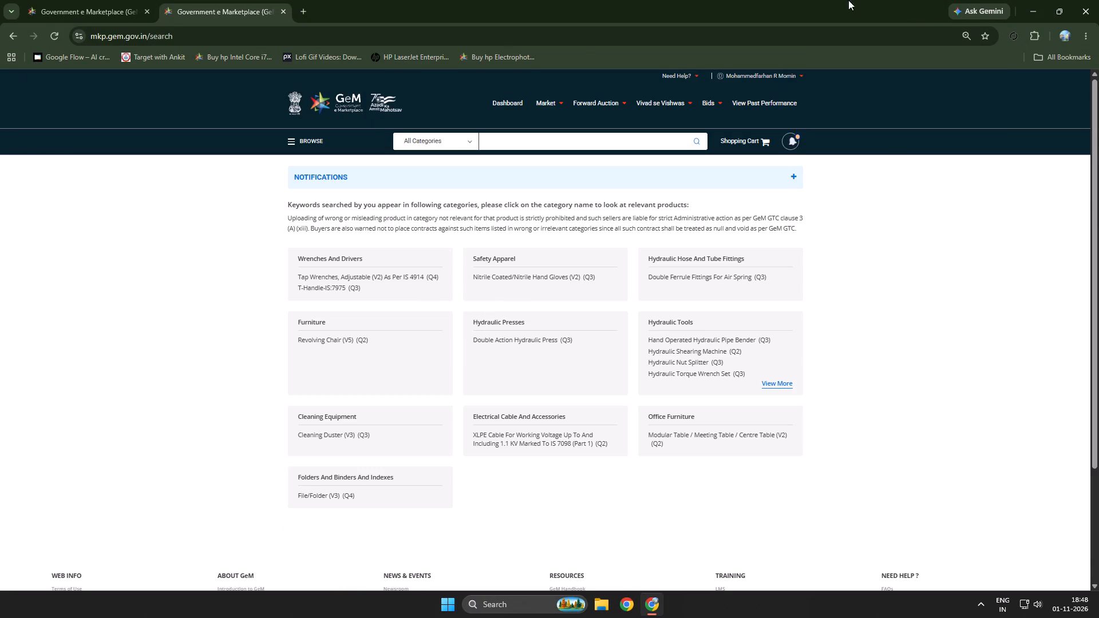
left_click(1098, 0)
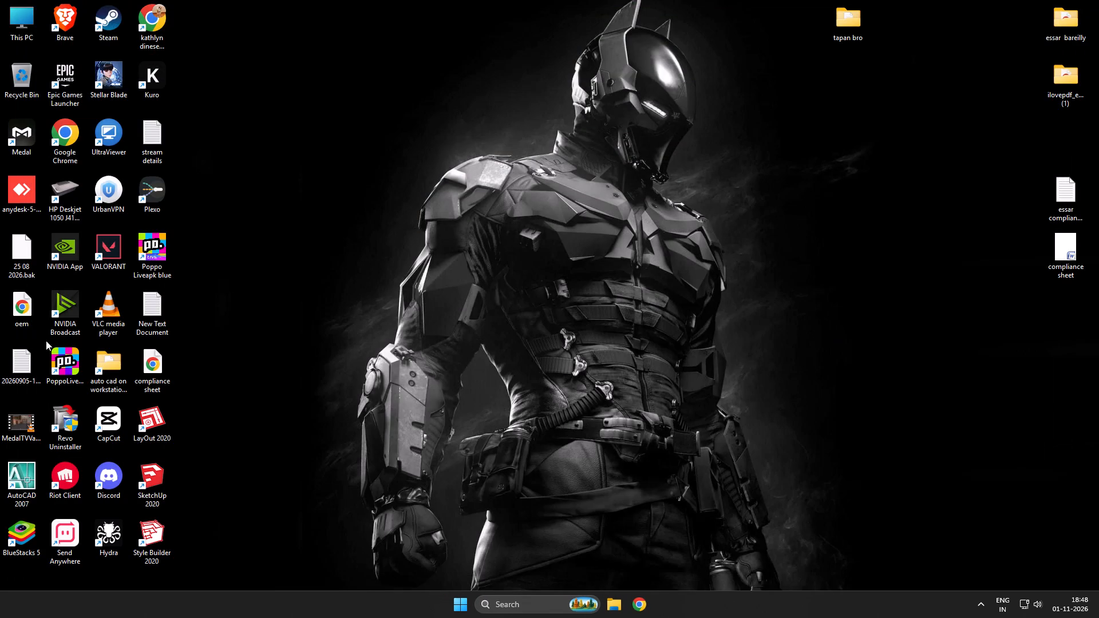
Launch the Stellar Blade game from the desktop.
double_click(117, 82)
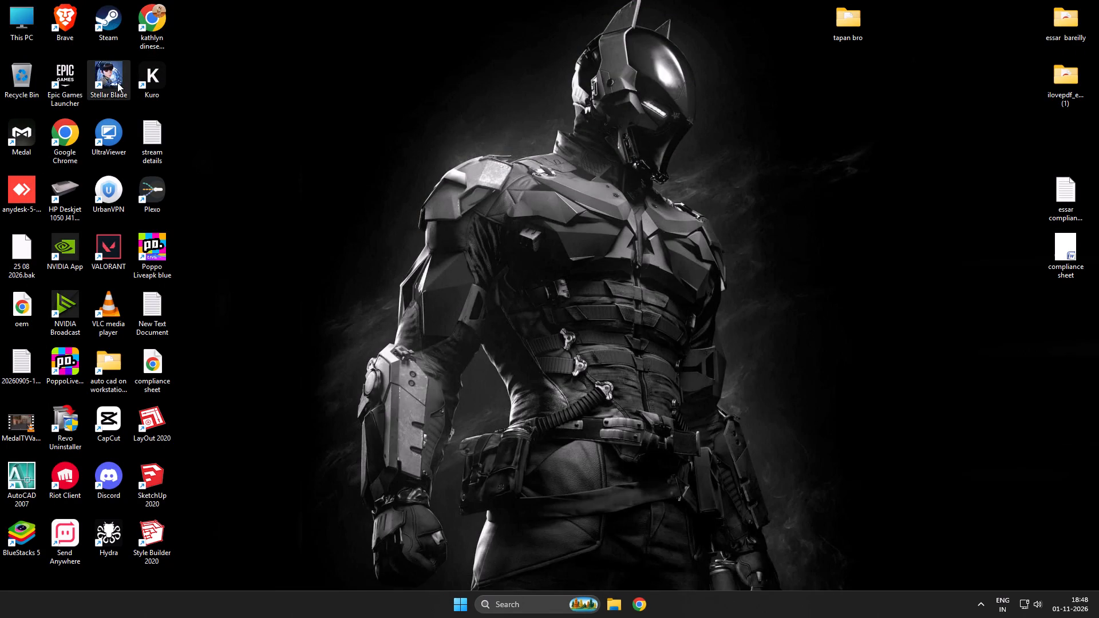
Launch PoppoLiveStudio from the desktop.
double_click(76, 359)
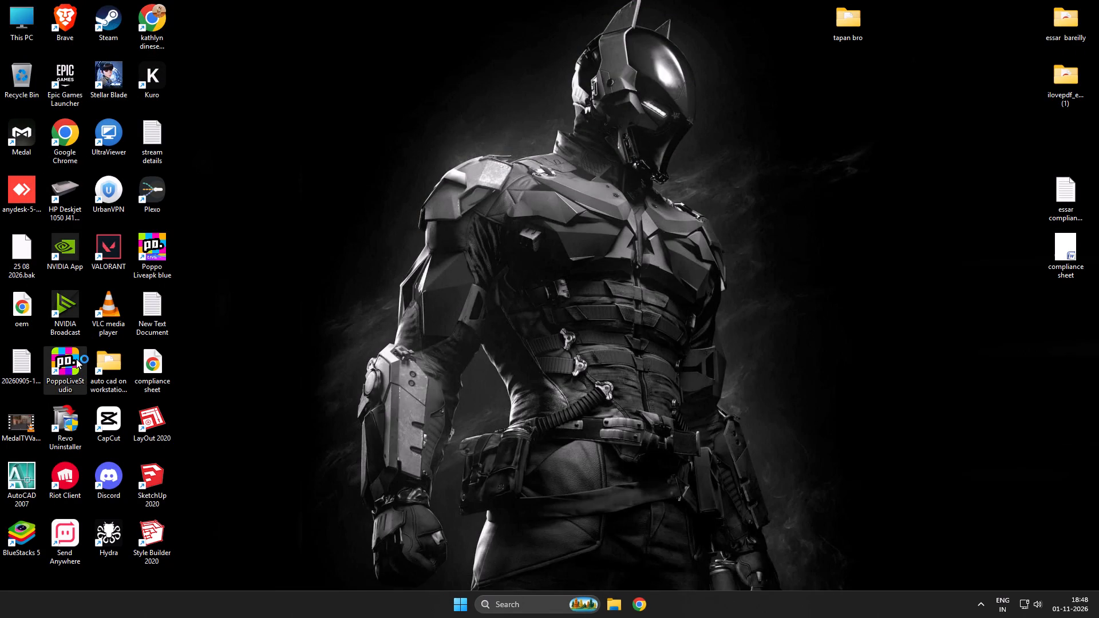